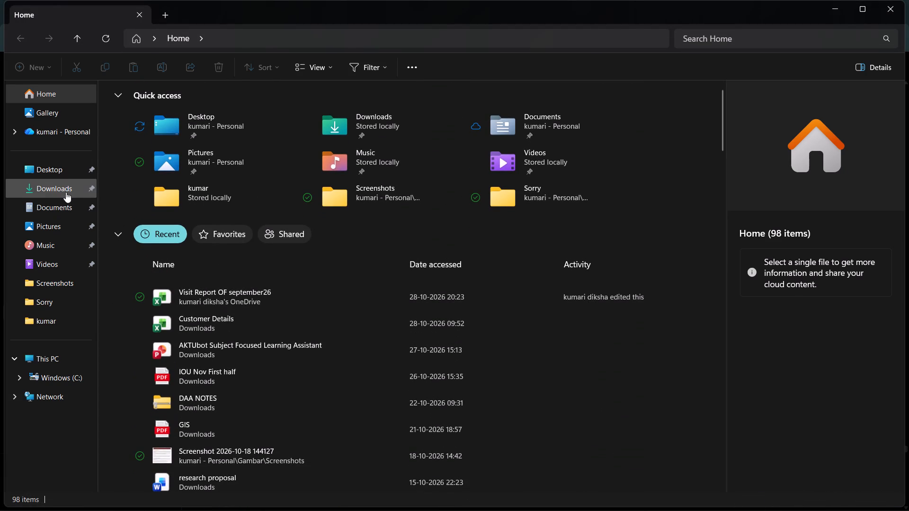
scroll(67, 180, right, 4)
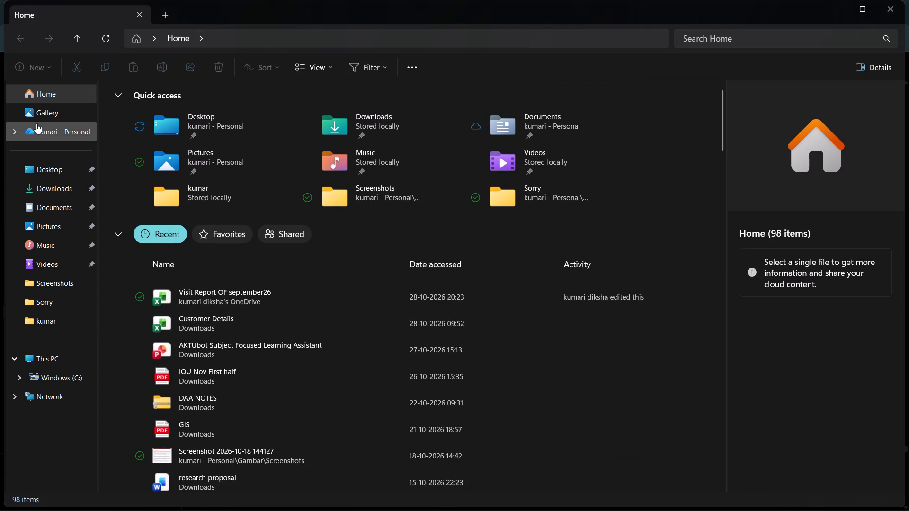
click(66, 173)
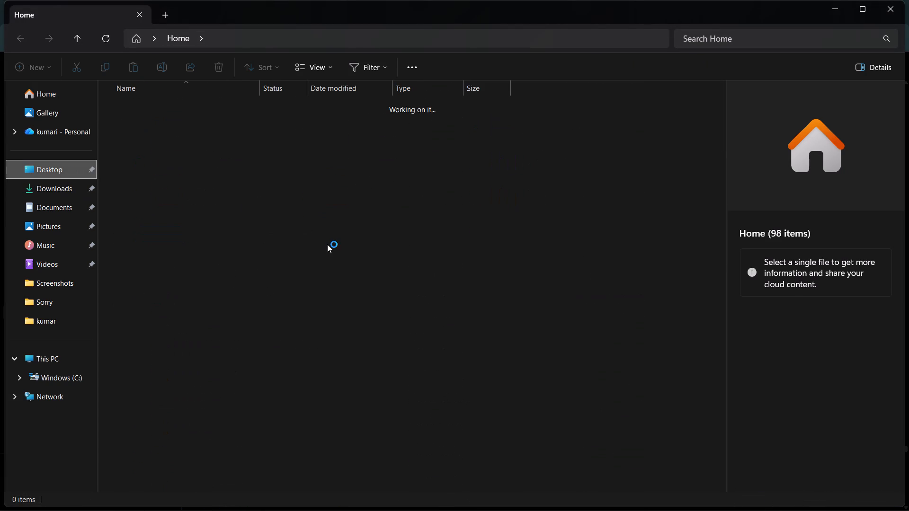
scroll(327, 244, down, 1)
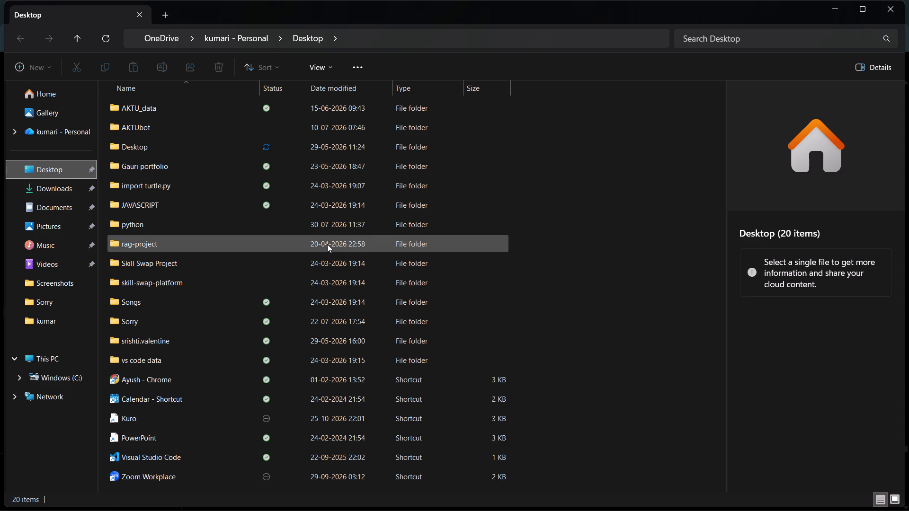
scroll(327, 244, down, 1)
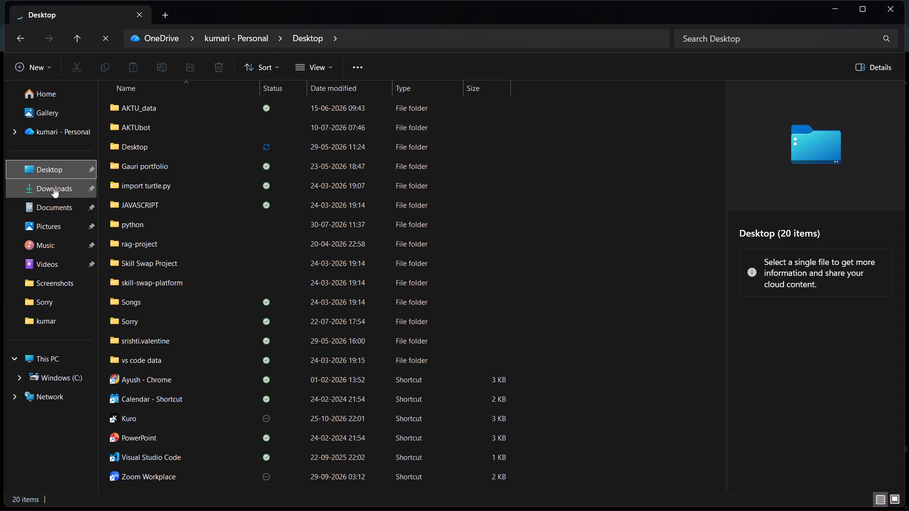
click(53, 187)
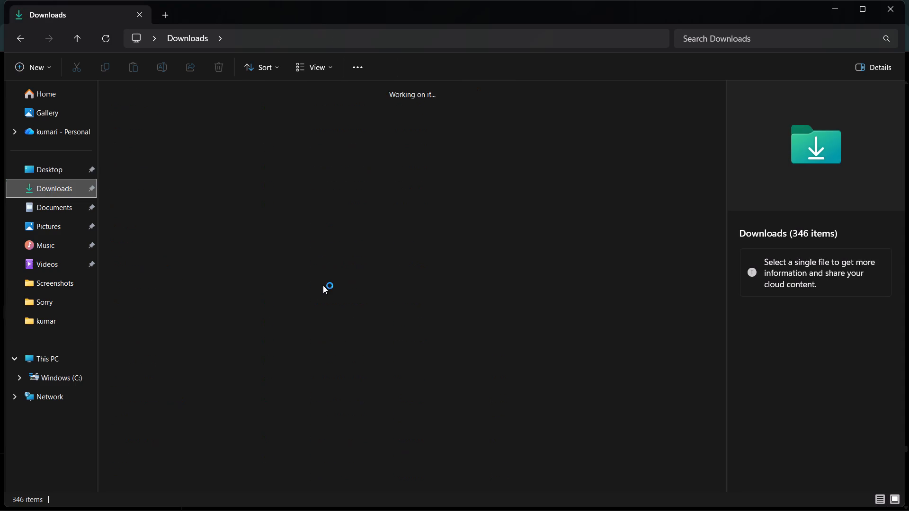
scroll(323, 285, down, 5)
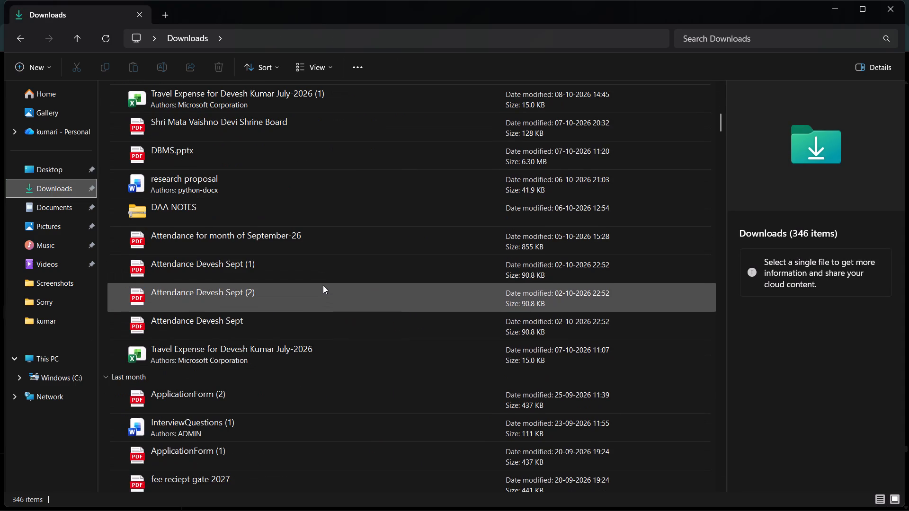
scroll(323, 285, down, 1)
double_click(318, 285)
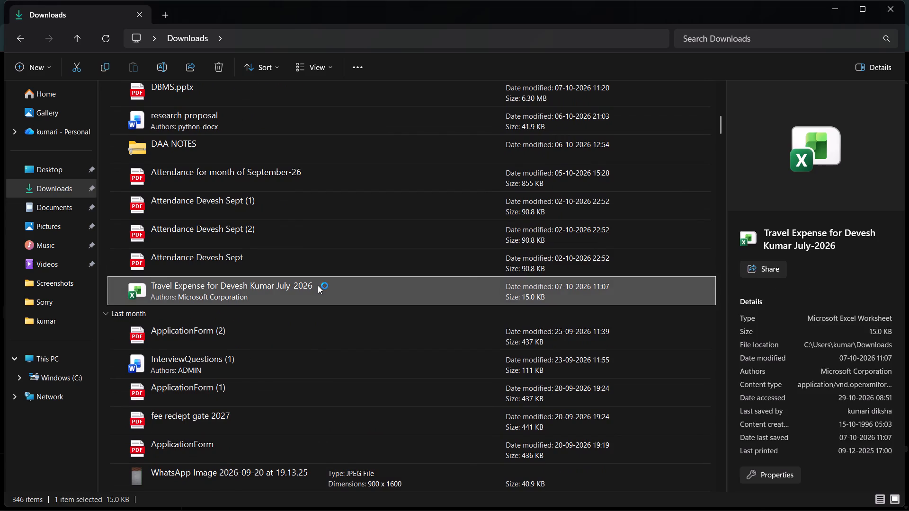
Look through the September 2026 tour details in the travel expense sheet, from the first entries to the total amount.
scroll(318, 285, up, 4)
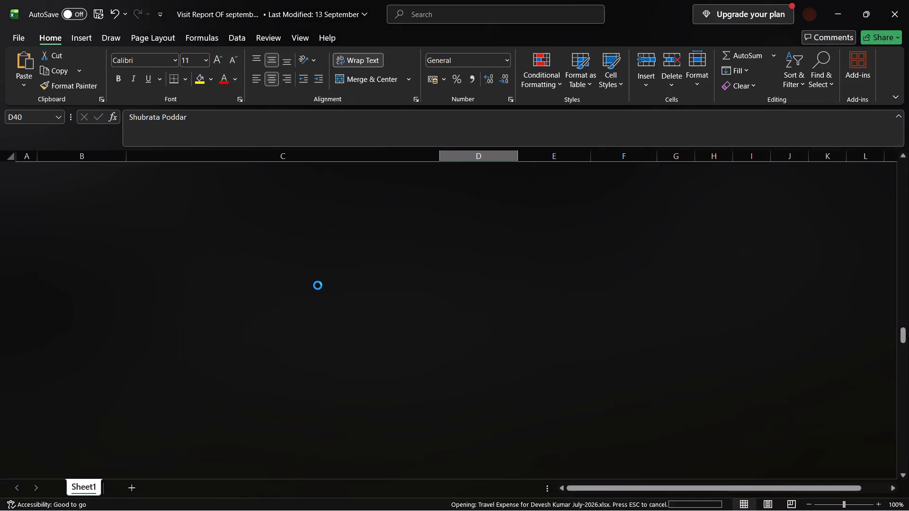
scroll(318, 285, up, 2)
scroll(318, 285, down, 2)
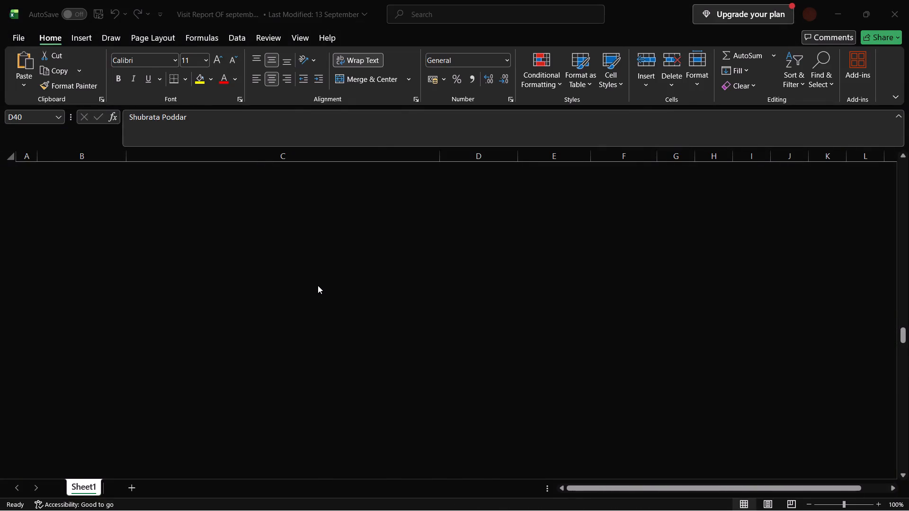
scroll(318, 285, down, 4)
scroll(318, 285, up, 1)
scroll(318, 285, down, 1)
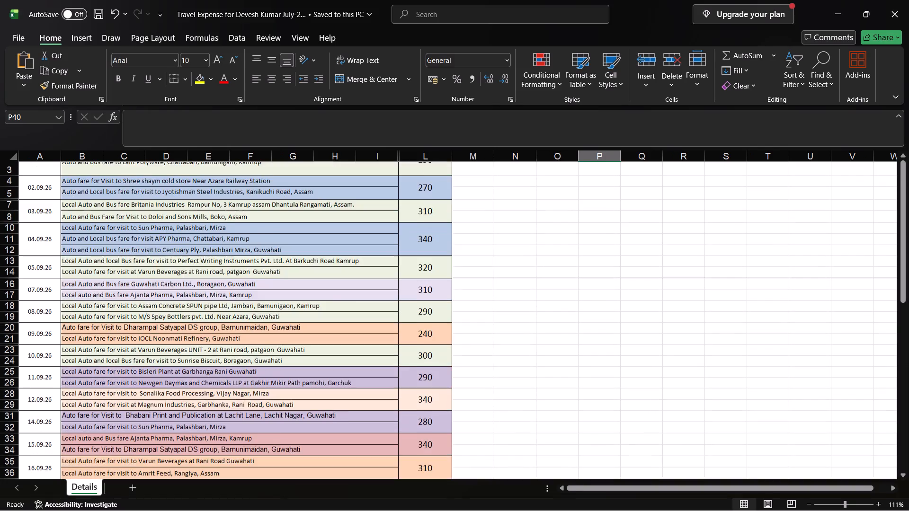
scroll(318, 285, down, 4)
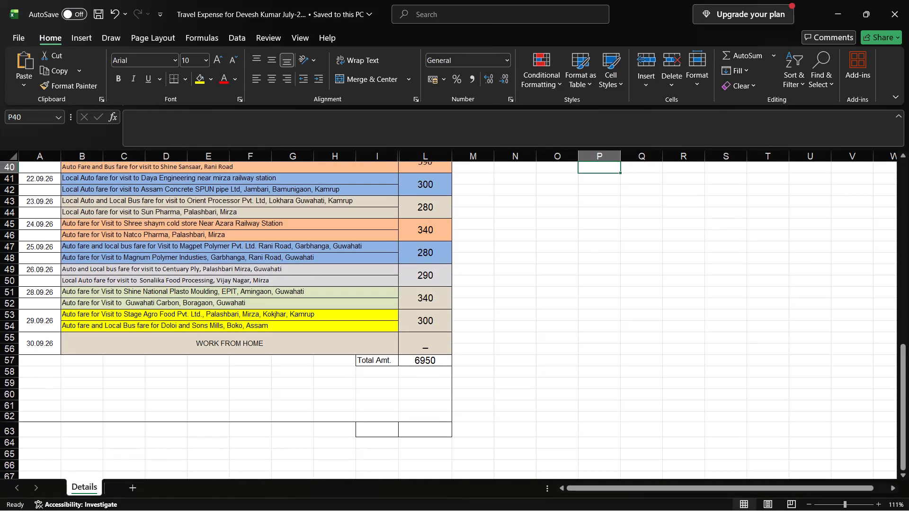
scroll(428, 344, up, 4)
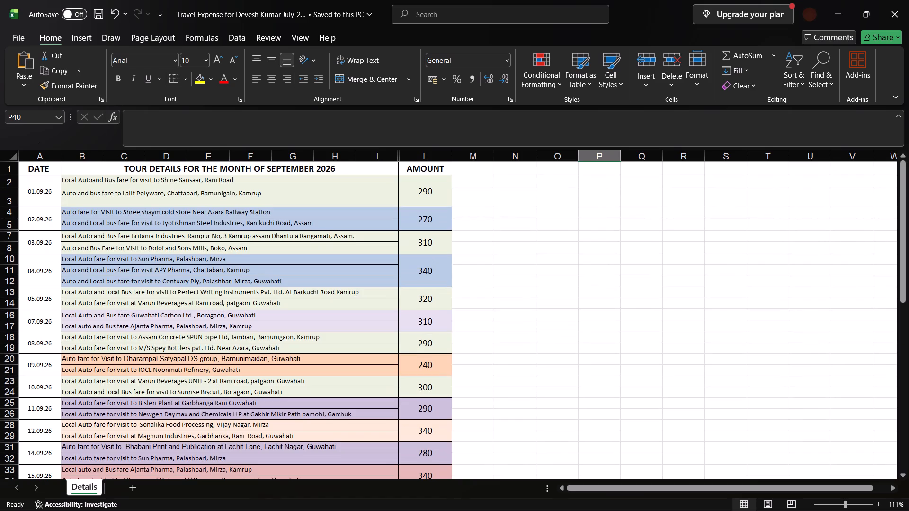
Replace the date of the first tour entry, in cell A2, with 06-10-26.
click(35, 195)
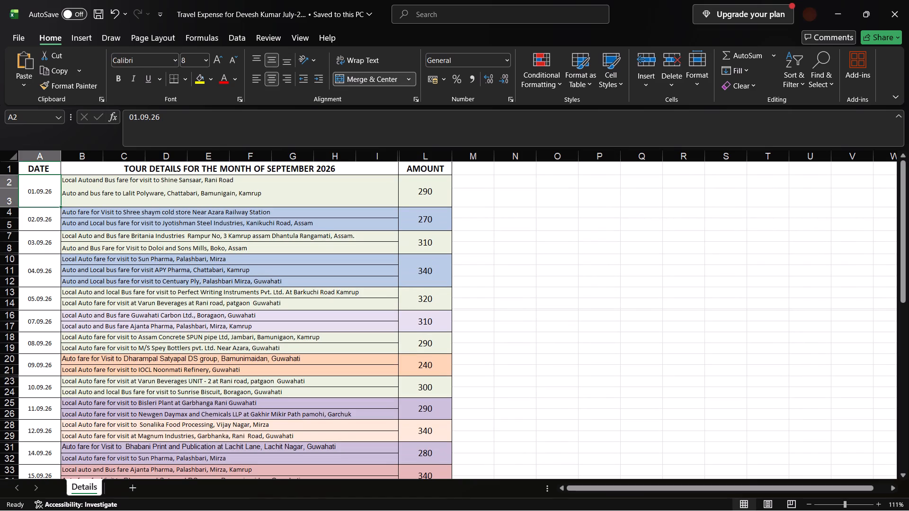
text(06)
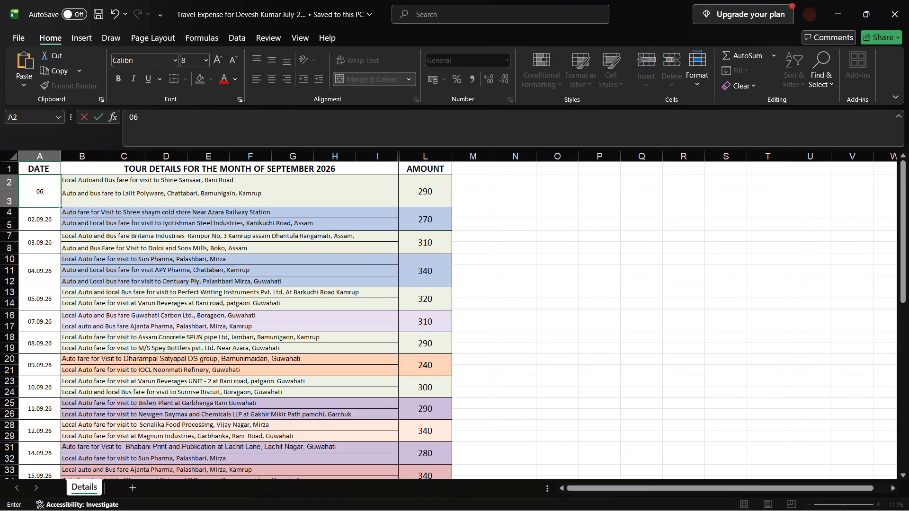
key(minus)
text(10)
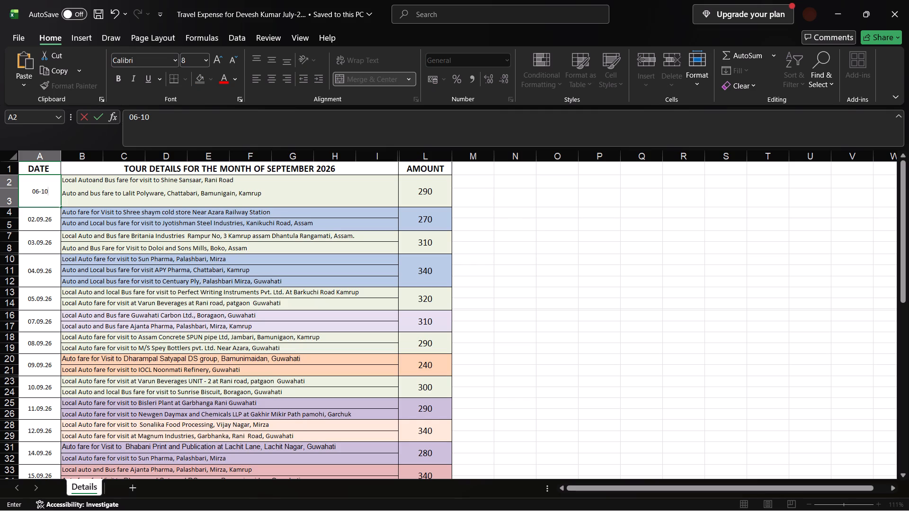
text(-202)
key(BackSpace)
key(BackSpace)
key(6)
key(Right)
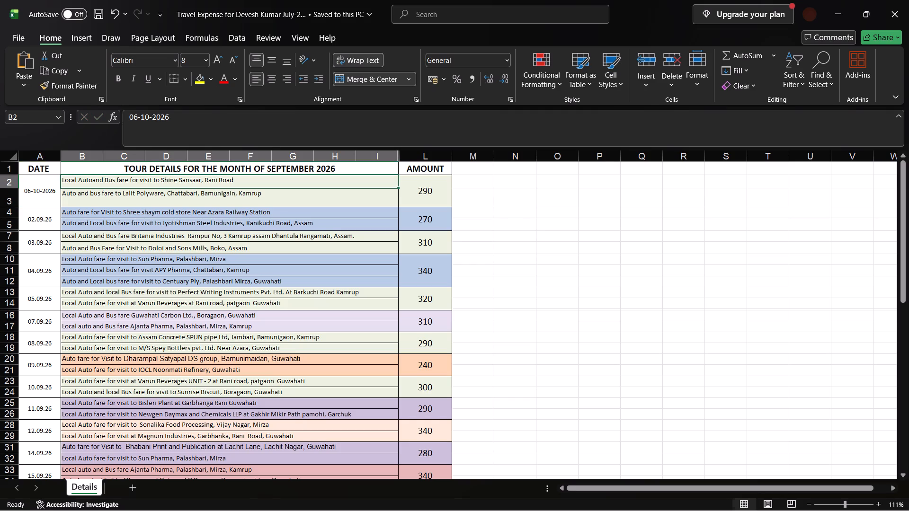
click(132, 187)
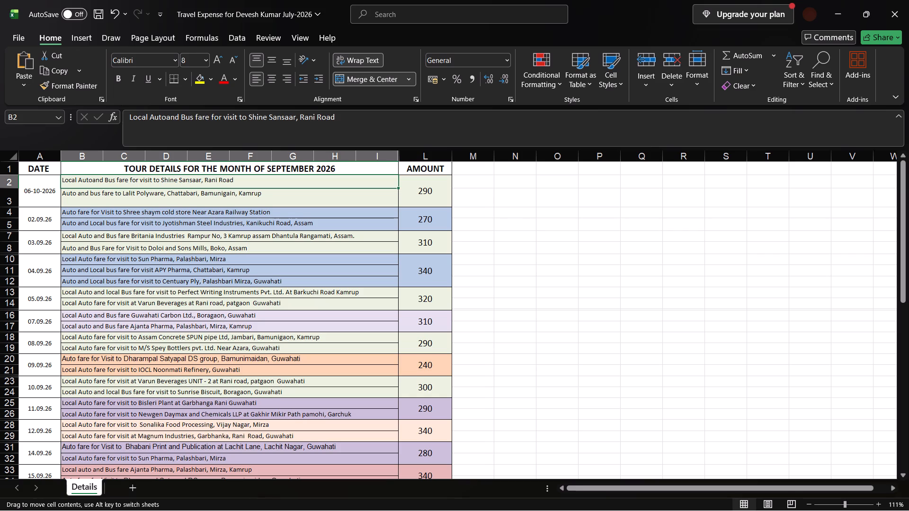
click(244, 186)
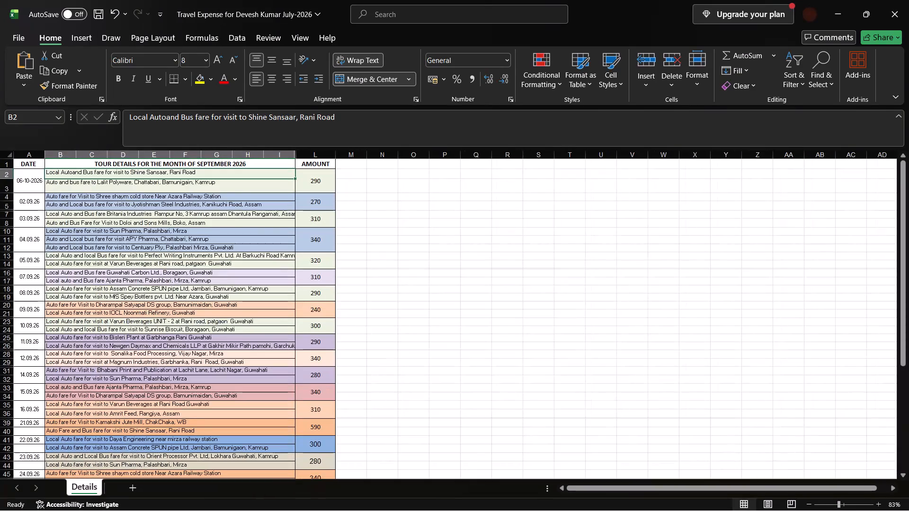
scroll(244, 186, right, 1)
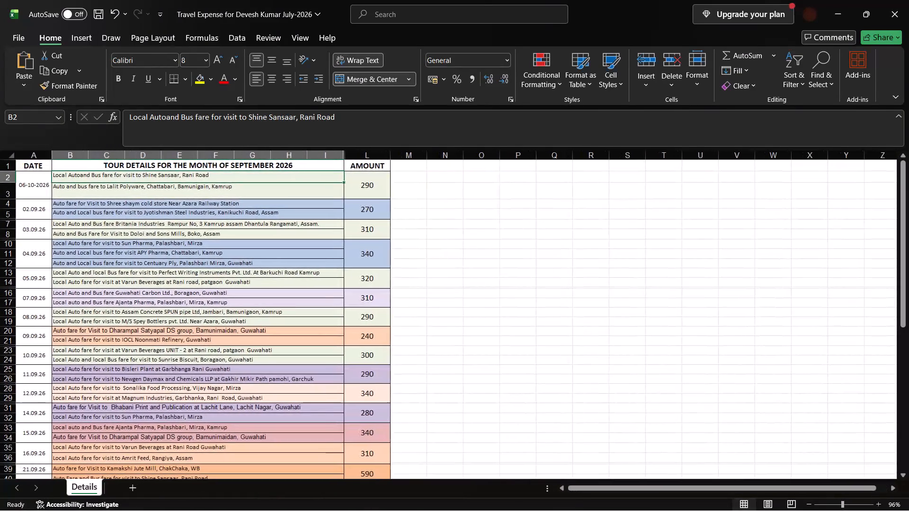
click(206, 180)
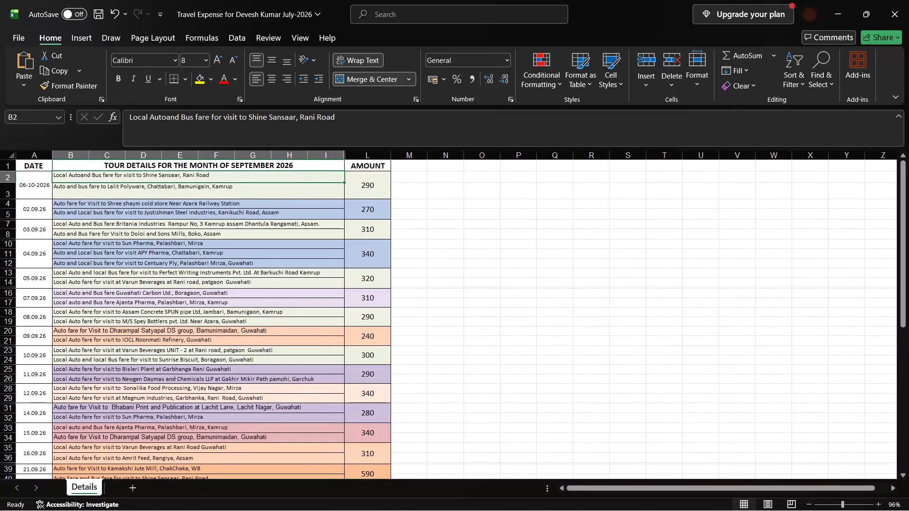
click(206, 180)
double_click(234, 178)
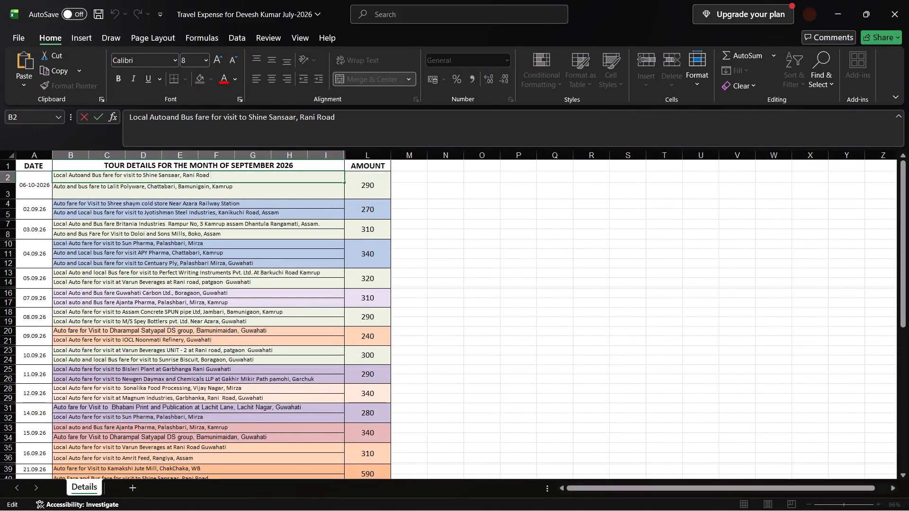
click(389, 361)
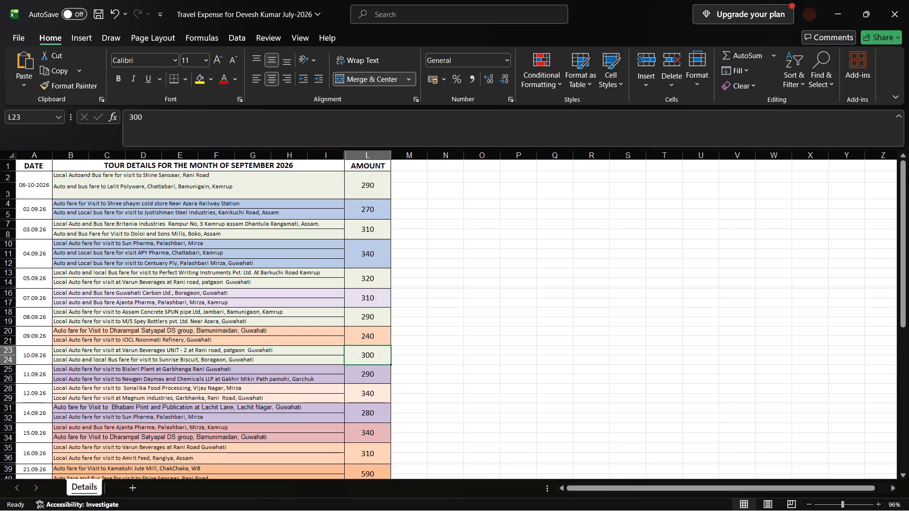
Replace the first visit description of the 06-10-2026 entry, in cell B2, with "Indian Bottelling Plant, Chirang, Assam".
click(179, 177)
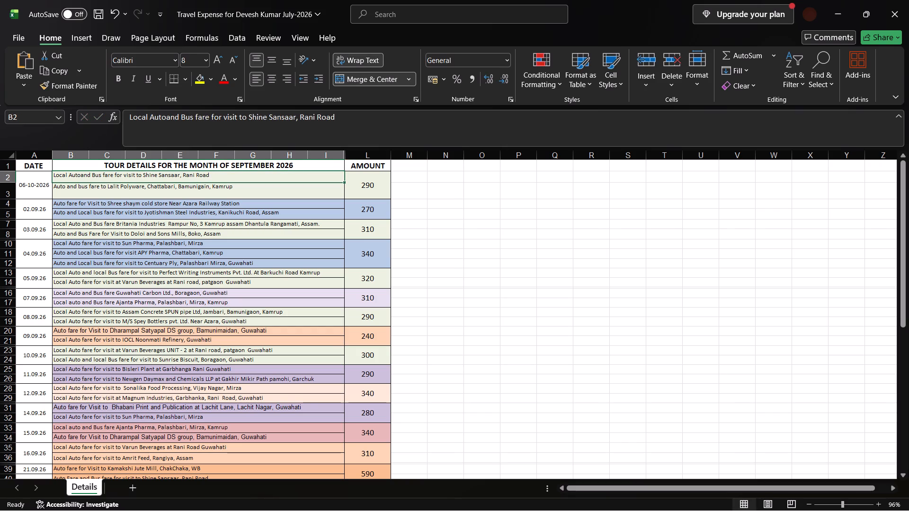
key(BackSpace)
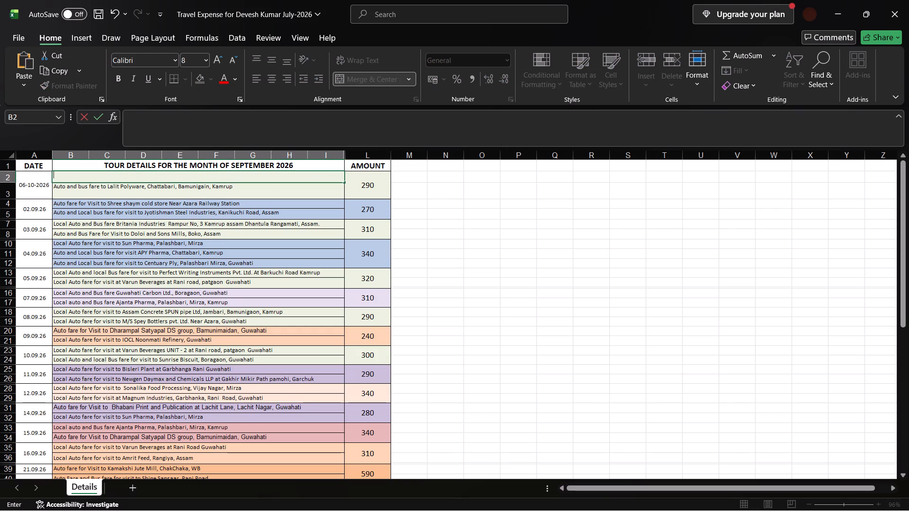
key(i)
key(BackSpace)
text(Indian Bottleing)
key(space)
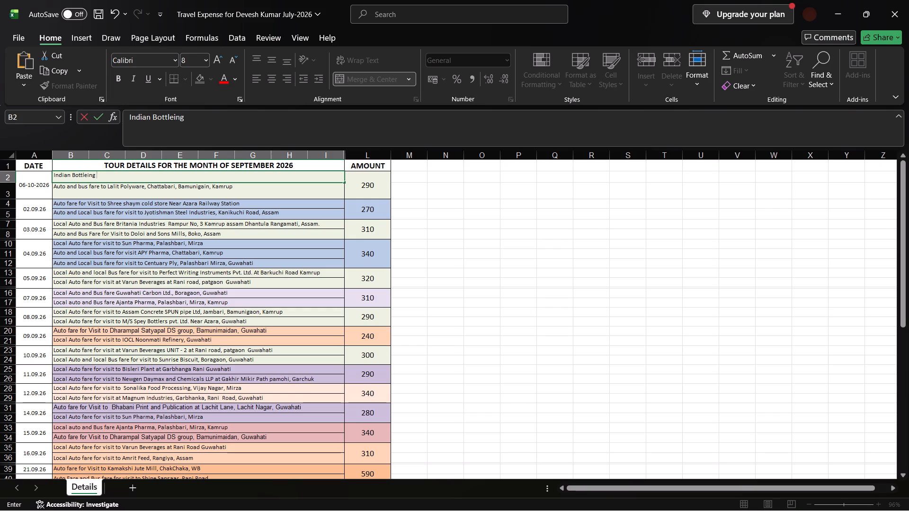
key(BackSpace)
key(BackSpace)
key(BackSpace)
key(BackSpace)
key(BackSpace)
key(BackSpace)
text(elling p)
key(BackSpace)
key(BackSpace)
key(space)
text(Plan)
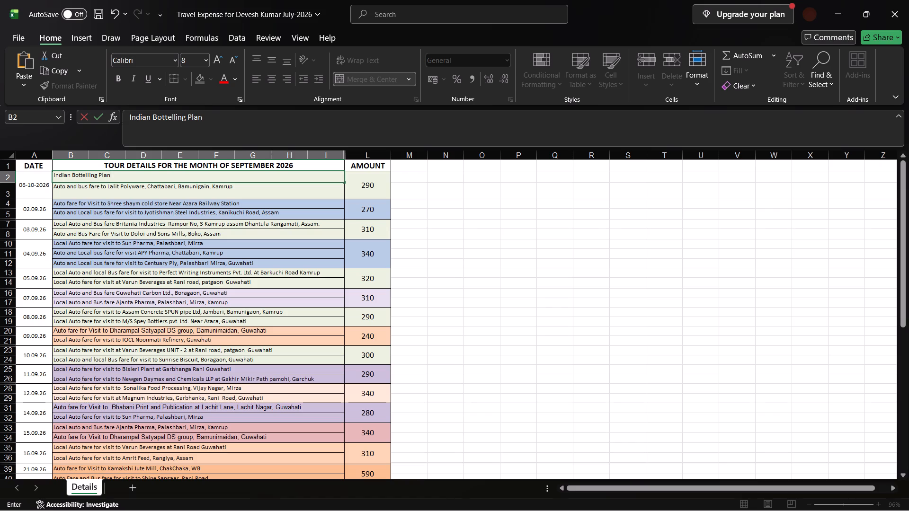
key(t)
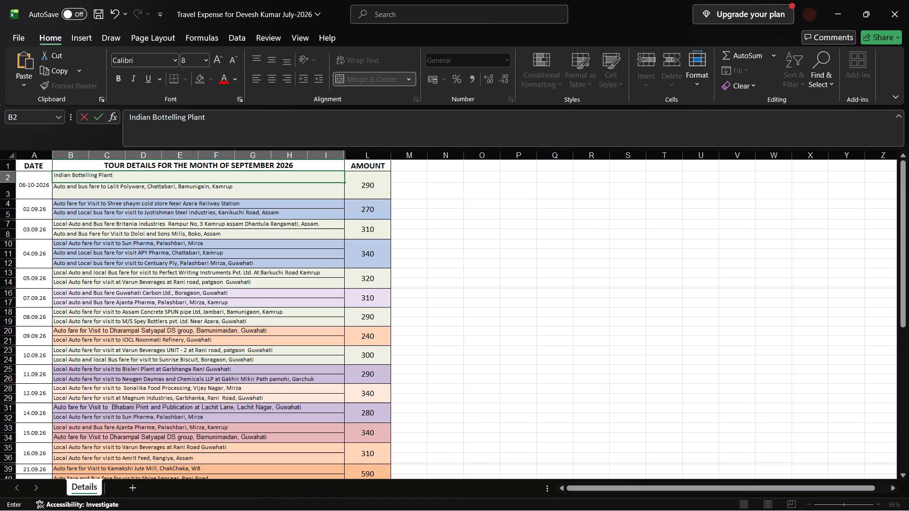
ctrl+scroll(174, 179, up, 4)
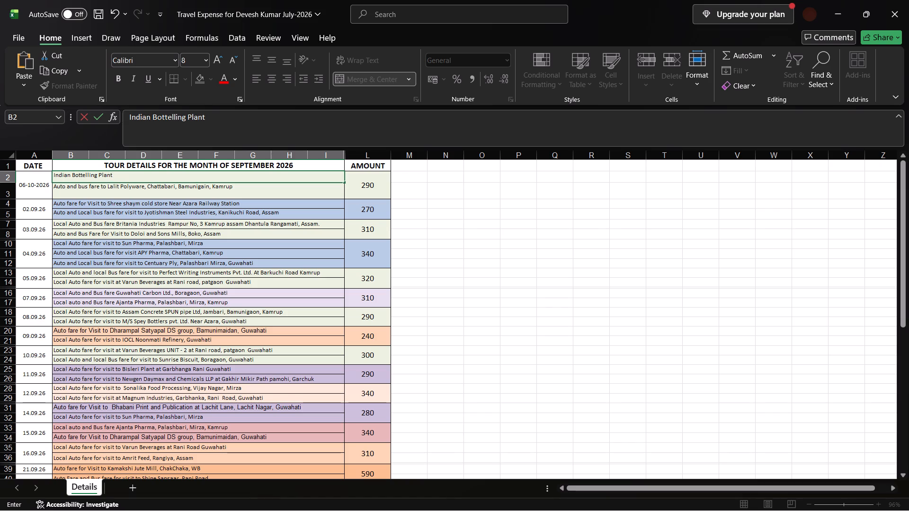
scroll(505, 317, right, 5)
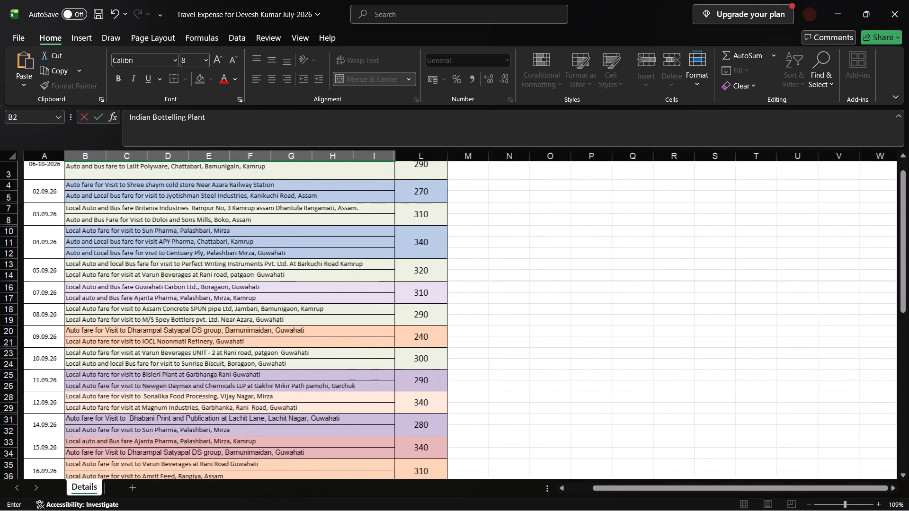
scroll(348, 269, up, 4)
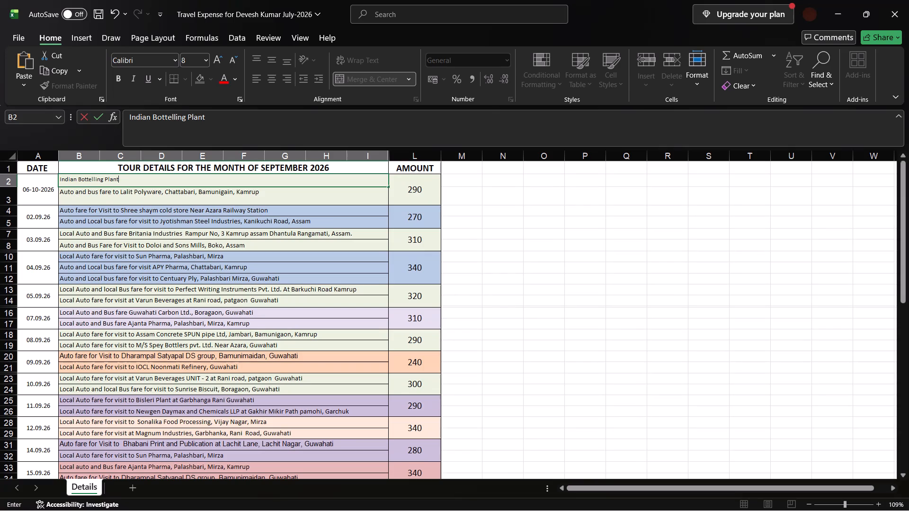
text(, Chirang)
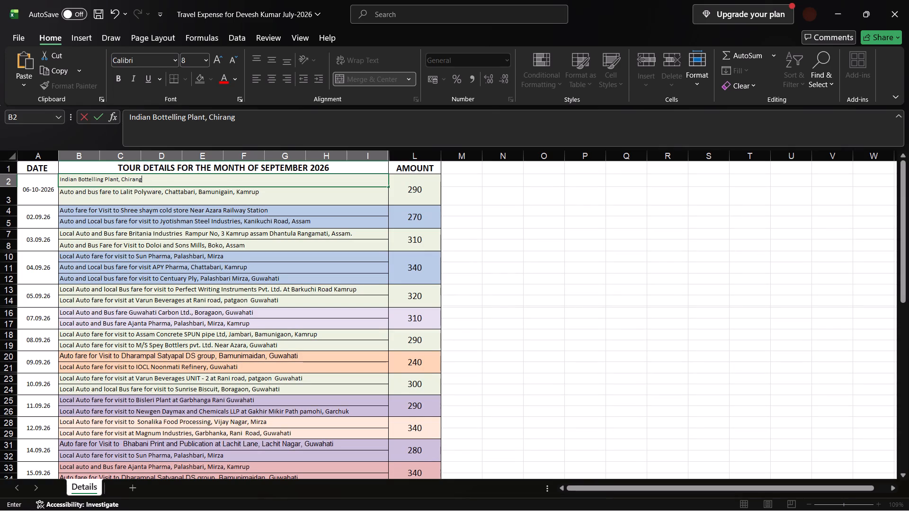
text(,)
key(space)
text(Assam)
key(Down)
Replace the second visit description of the 06-10-2026 entry, in cell B3, with "Barun Bevarages, Rani Road, Guwahati".
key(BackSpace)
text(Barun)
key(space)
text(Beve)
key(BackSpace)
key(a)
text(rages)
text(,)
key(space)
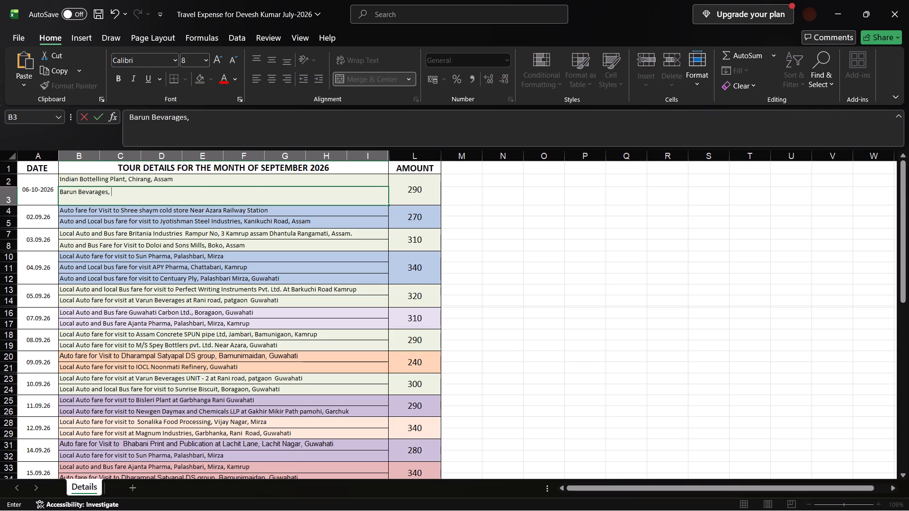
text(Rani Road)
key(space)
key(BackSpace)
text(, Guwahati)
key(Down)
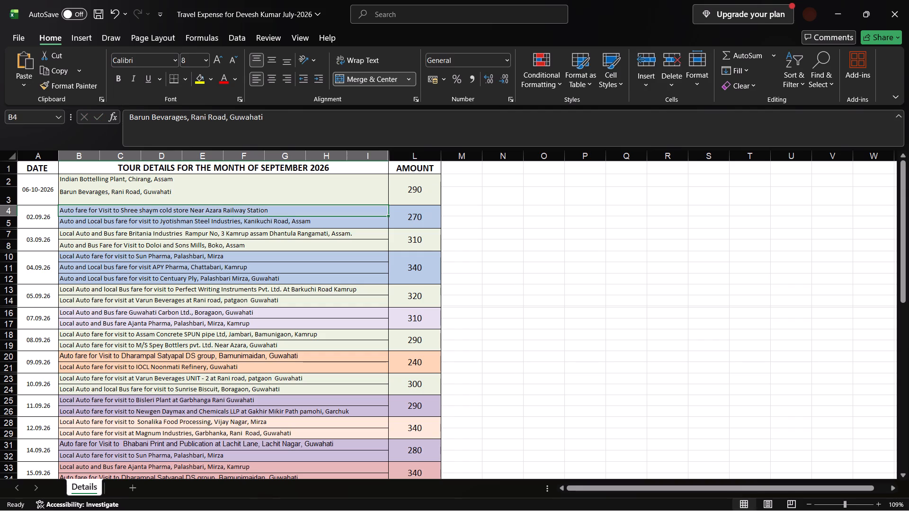
Replace the date of the second tour entry, in cell A4, with 07-10-26.
click(40, 225)
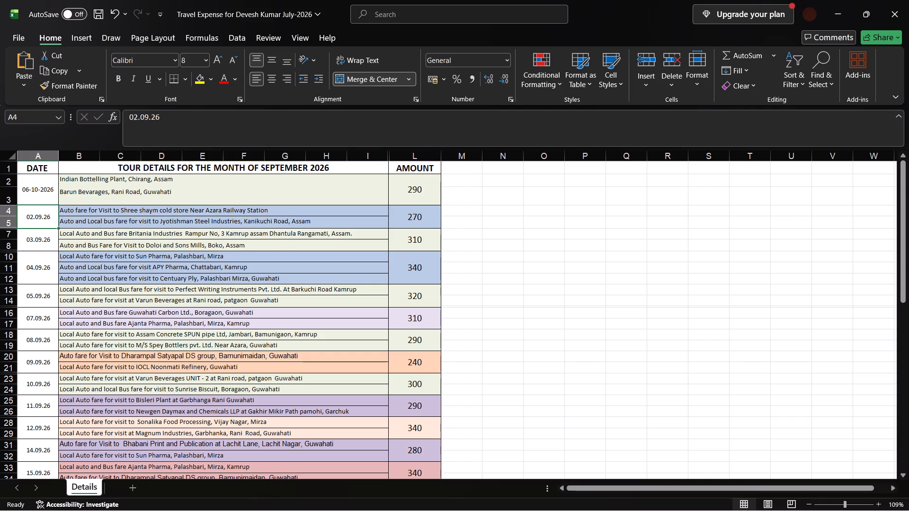
key(BackSpace)
text(07)
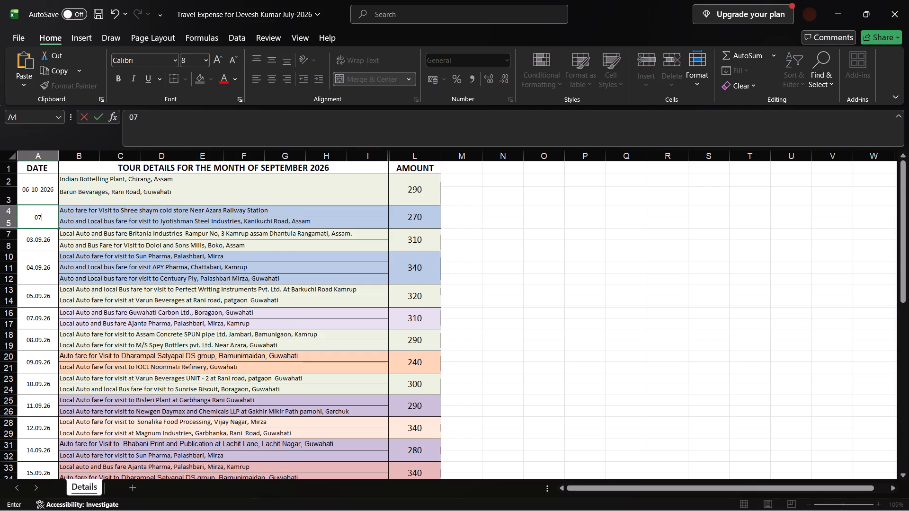
text(-10-26)
key(Right)
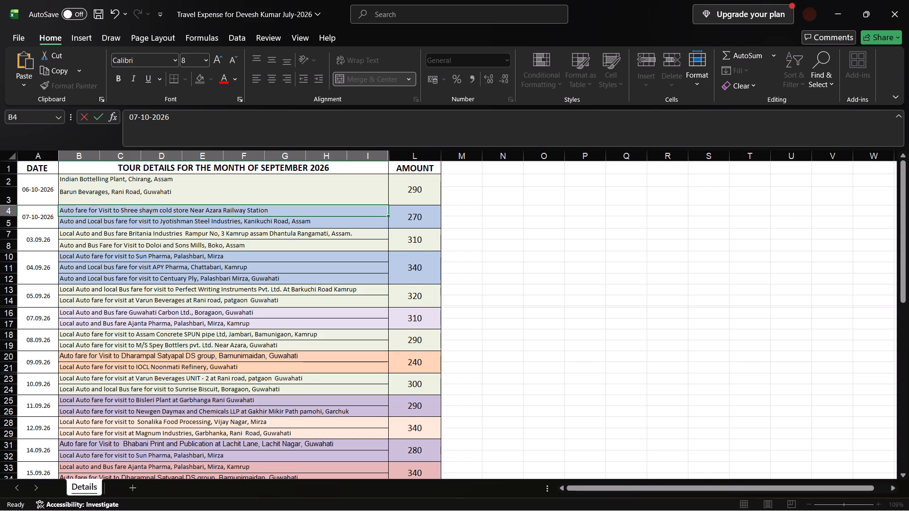
Replace the first visit description of the 07-10-2026 entry, in cell B4, with "DS".
text(DS Group)
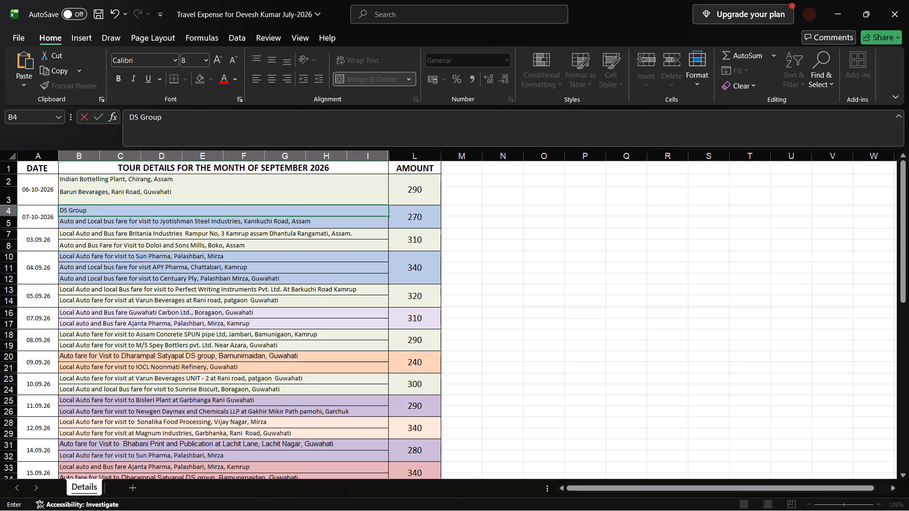
key(BackSpace)
key(BackSpace)
key(BackSpace)
key(BackSpace)
key(BackSpace)
click(67, 179)
click(62, 179)
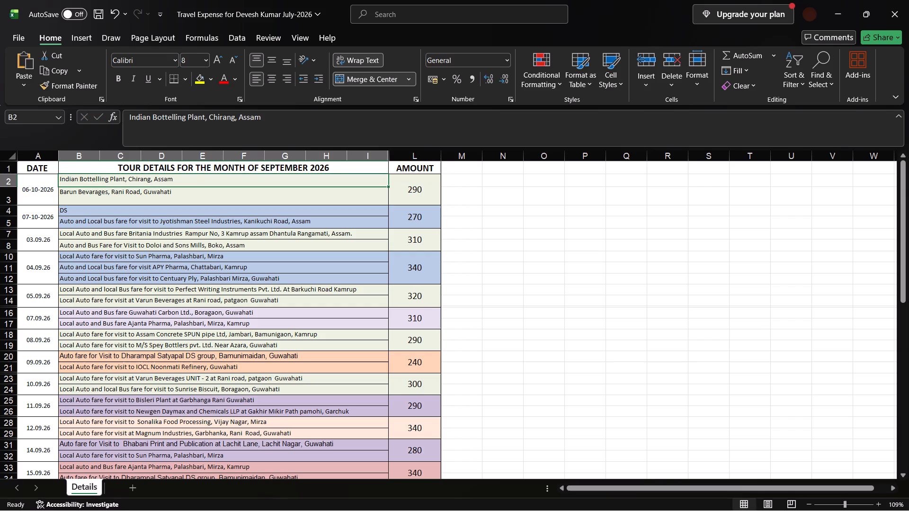
Copy the phrase "Auto and Local bus fare for visit to" from cell B5 and insert it before the Indian Bottelling Plant text in B2.
click(82, 224)
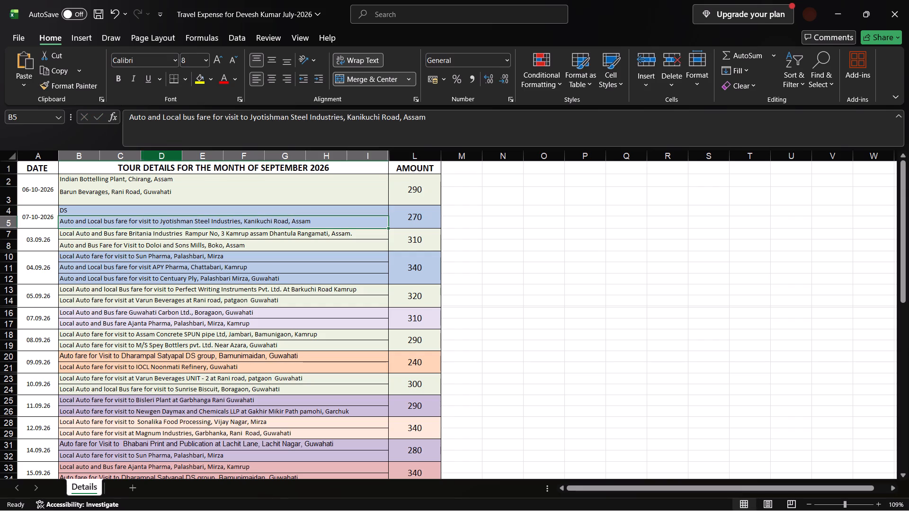
drag(249, 118, 101, 118)
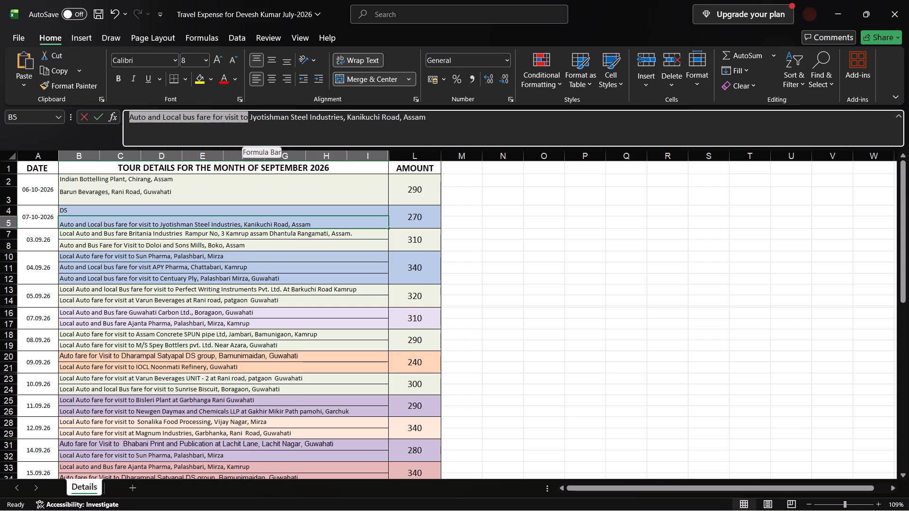
drag(101, 118, 102, 119)
key(ctrl+c)
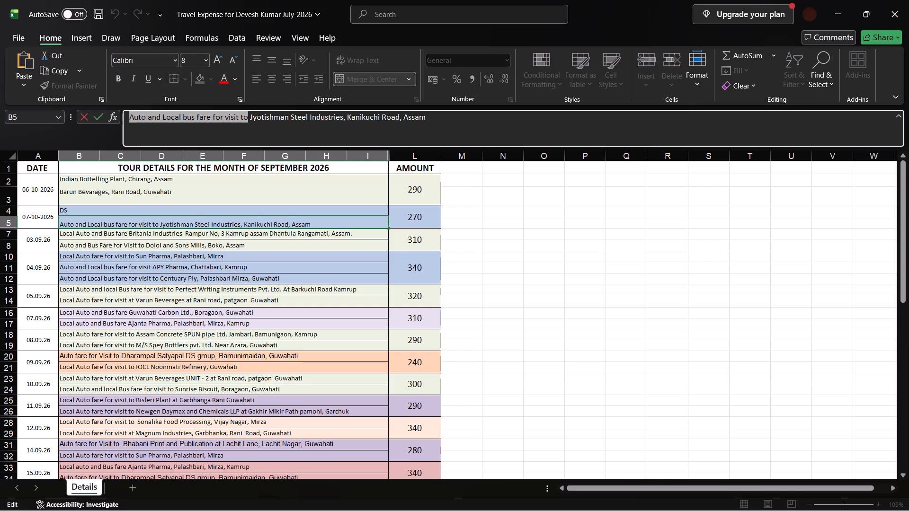
click(67, 183)
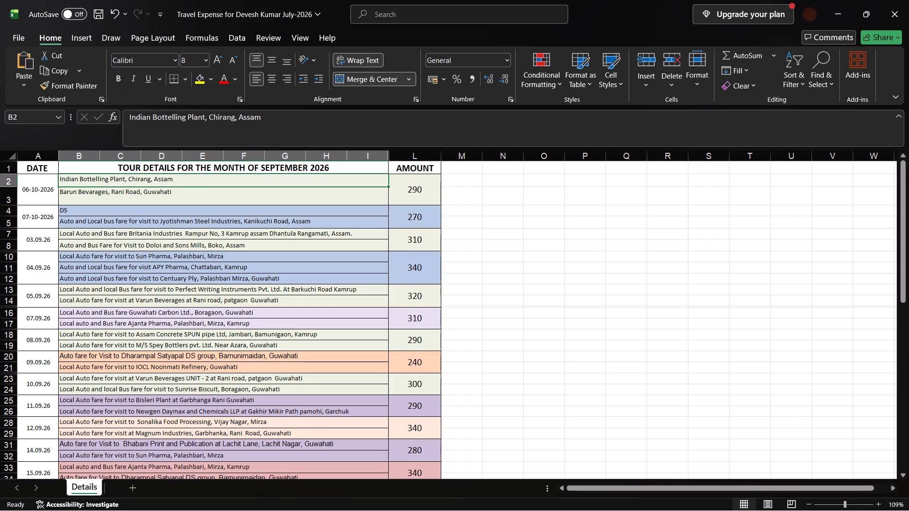
click(127, 118)
key(ctrl+v)
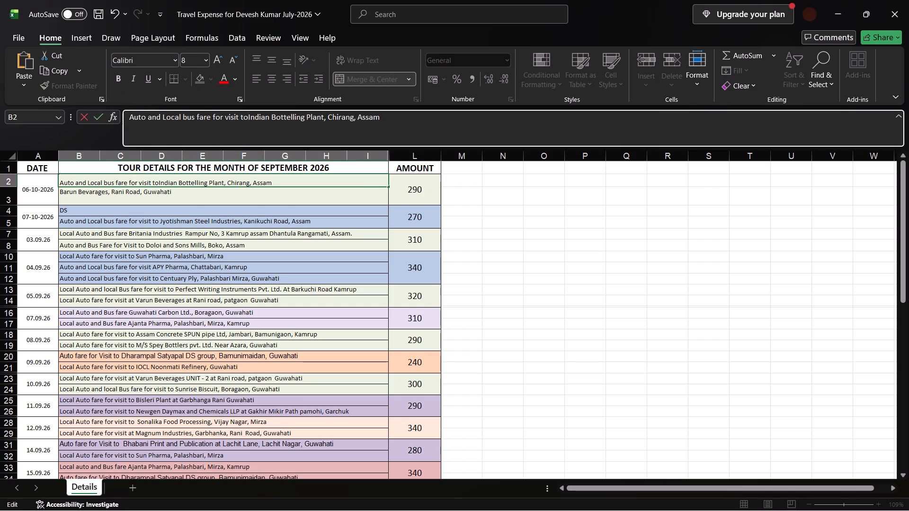
Insert the copied phrase "Auto and Local bus fare for visit to", followed by a space, before the Barun Bevarages text in B3.
click(103, 193)
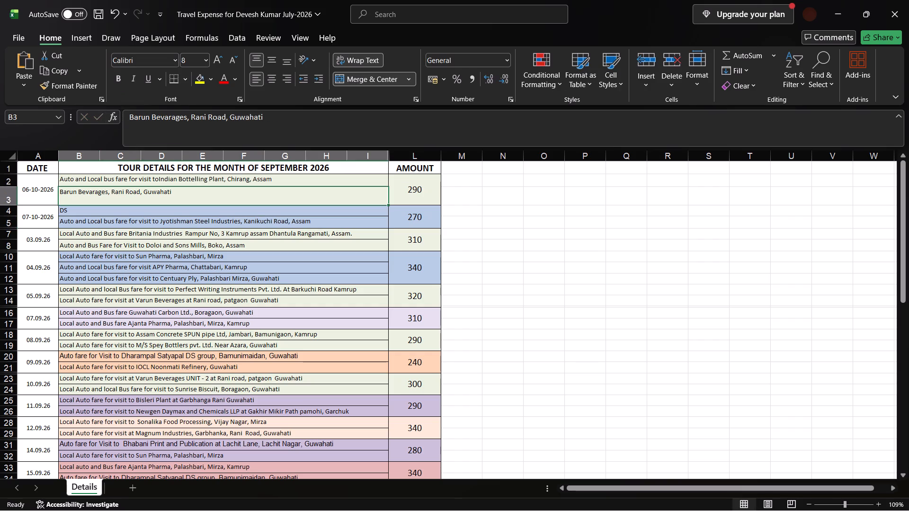
click(127, 120)
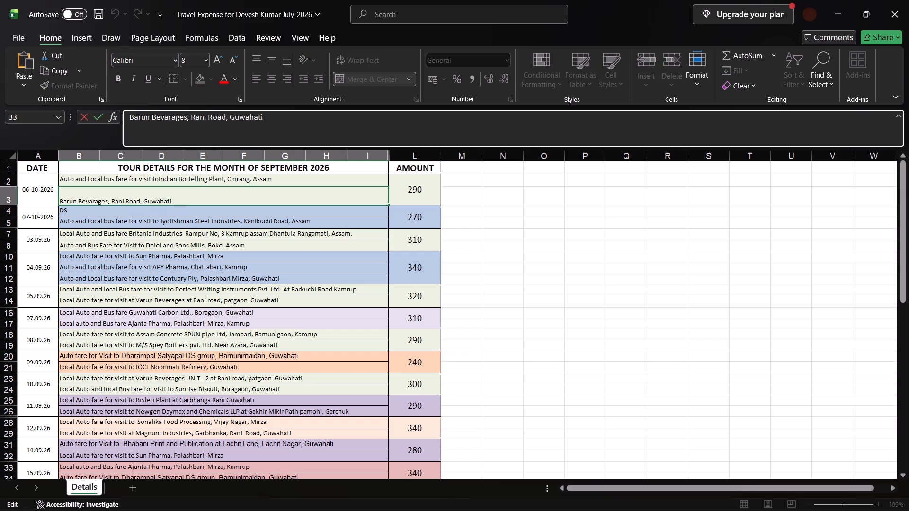
key(ctrl+v)
key(space)
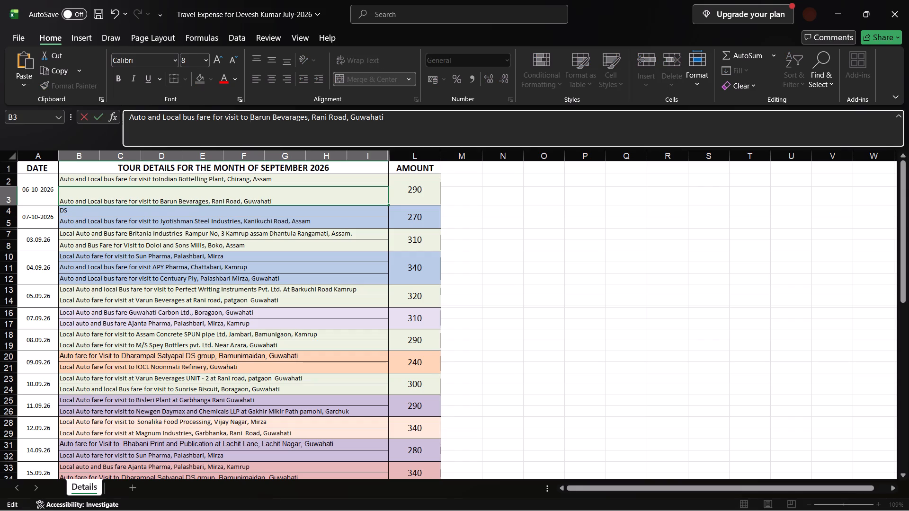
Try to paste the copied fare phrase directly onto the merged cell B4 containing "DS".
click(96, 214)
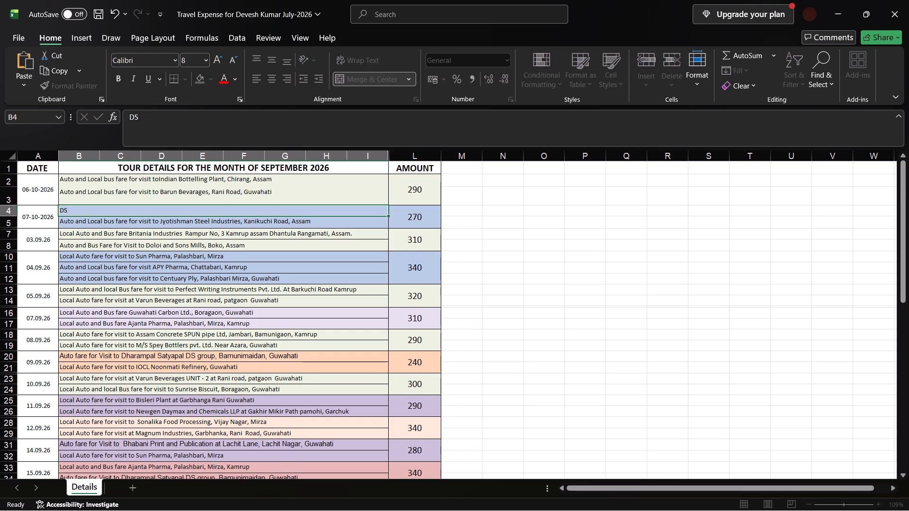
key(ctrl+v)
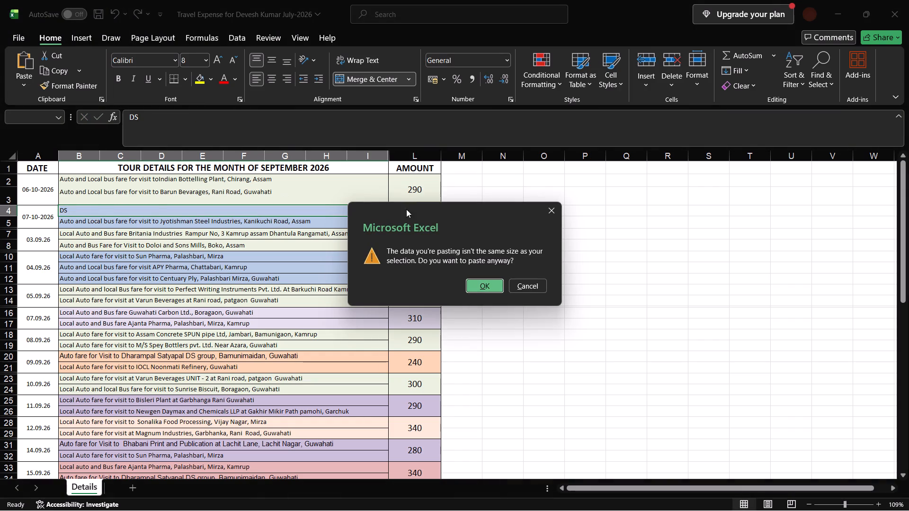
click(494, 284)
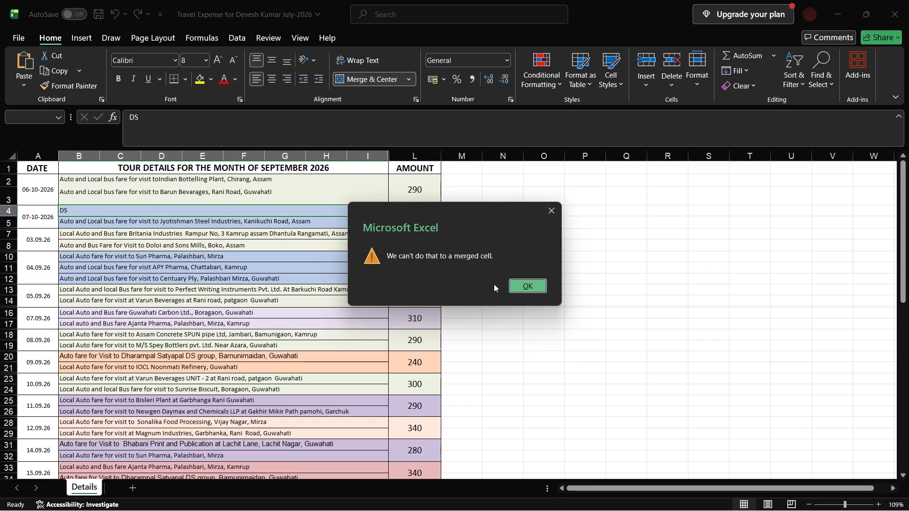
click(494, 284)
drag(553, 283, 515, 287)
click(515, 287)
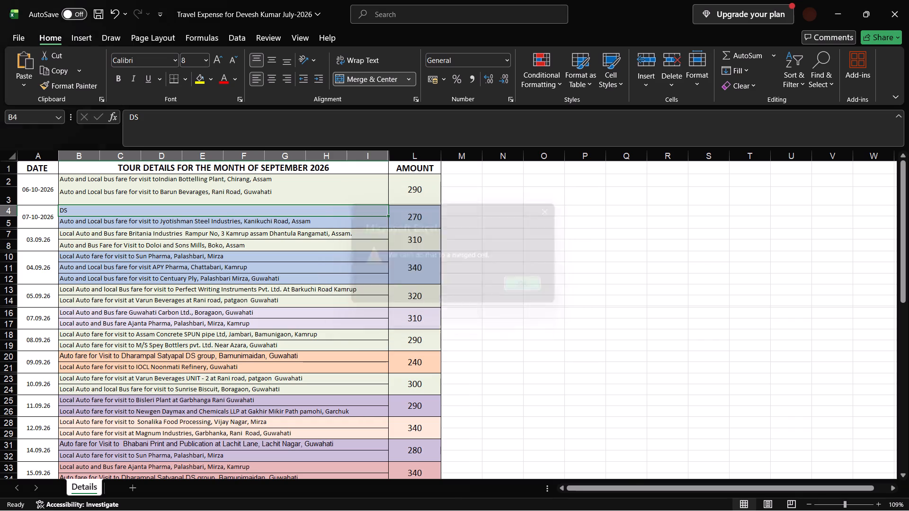
Replace the text "DS" in cell B4 with the copied phrase "Auto and Local bus fare for visit to".
click(192, 122)
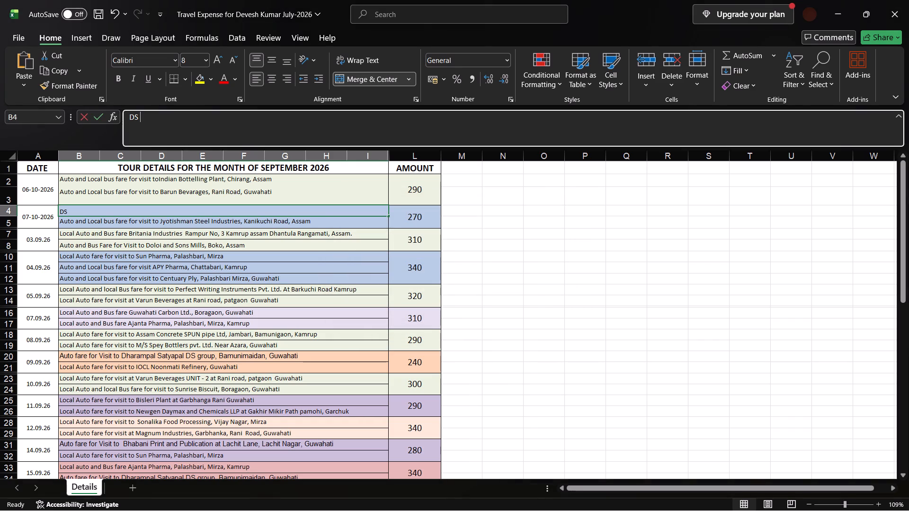
key(BackSpace)
key(BackSpace)
key(BackSpace)
key(shift+v)
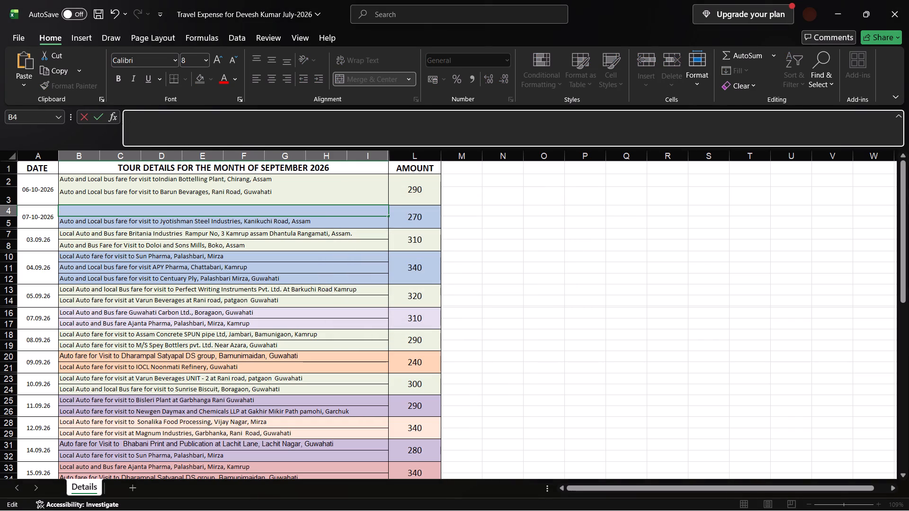
key(BackSpace)
key(BackSpace)
key(ctrl+v)
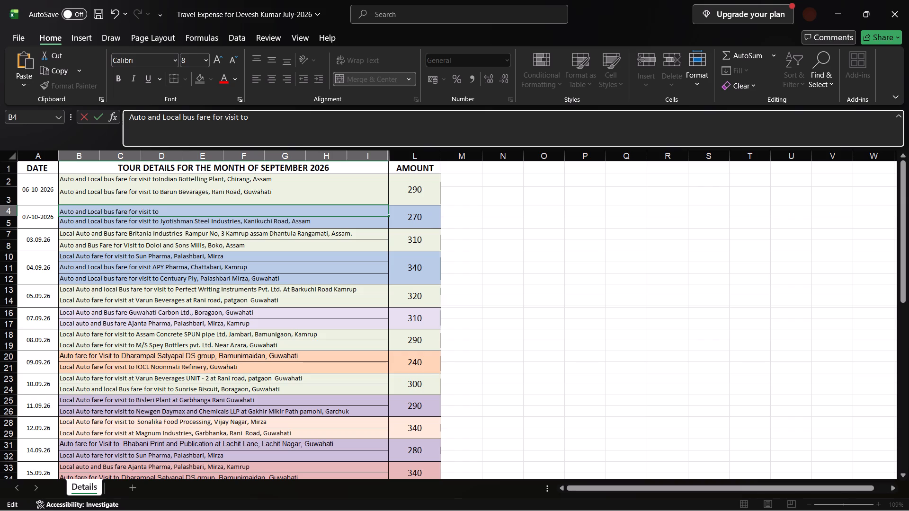
Complete the B4 description by adding "DS Dharampal Satpal Group, bamunimaidan, Guwahati" after the fare phrase.
key(space)
text(DA)
key(space)
key(BackSpace)
key(BackSpace)
text(Dharampal Satpal)
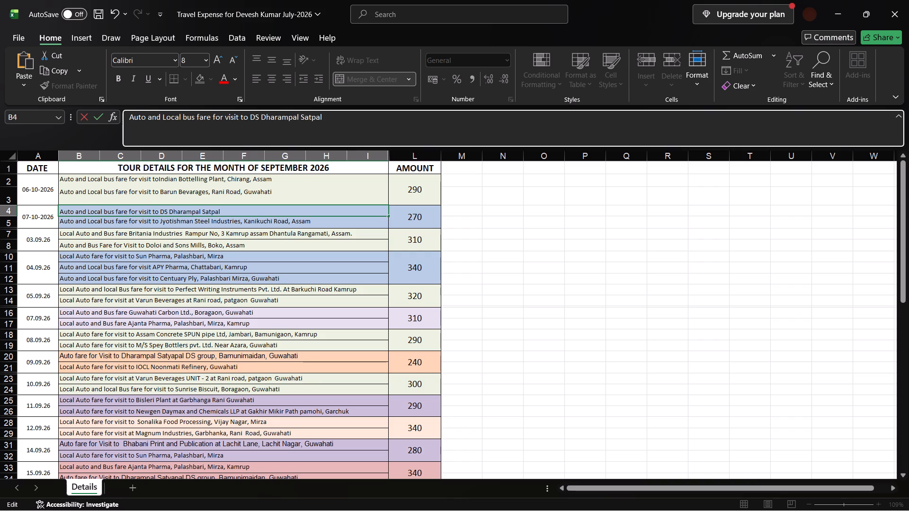
key(space)
text(Group, bamunimaidan)
key(space)
key(BackSpace)
text(, Guwahati)
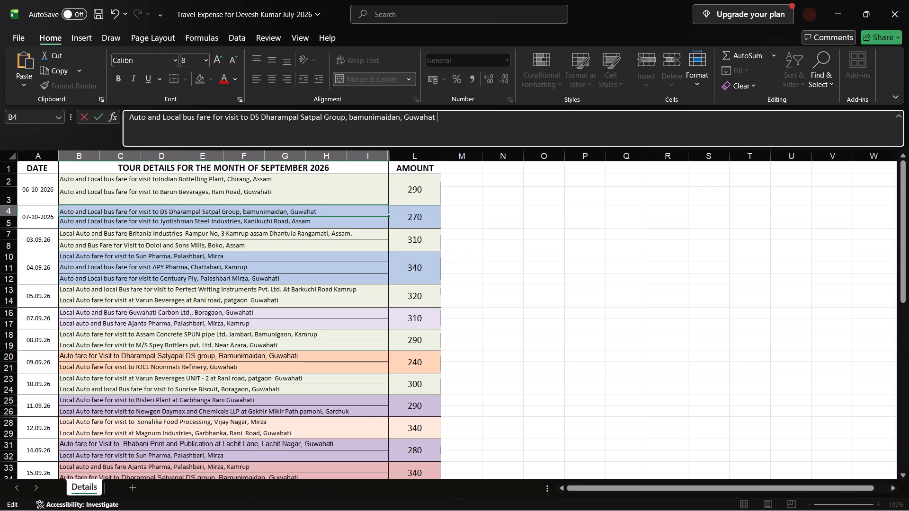
Replace the Jyotishman Steel Industries destination in B5 with "IOCL Guwahati Refinery, Noonmati", keeping the fare phrase before it.
click(196, 221)
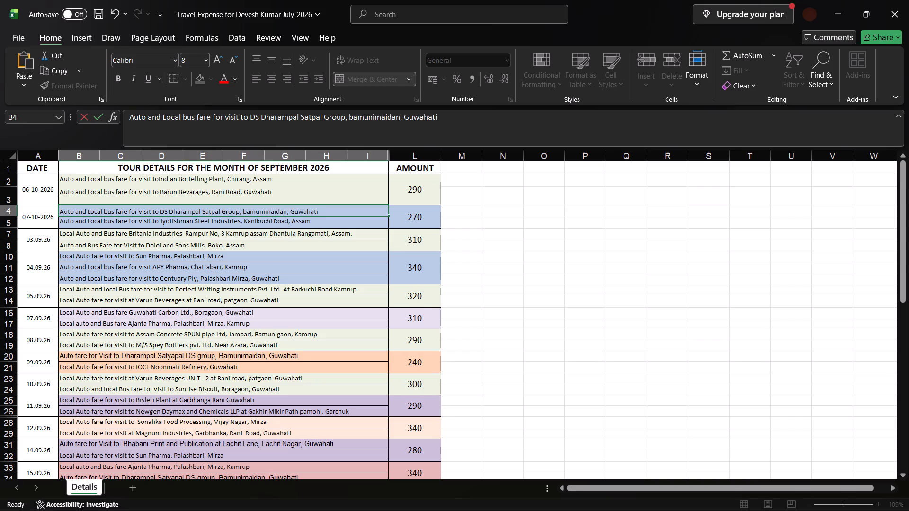
drag(444, 119, 354, 110)
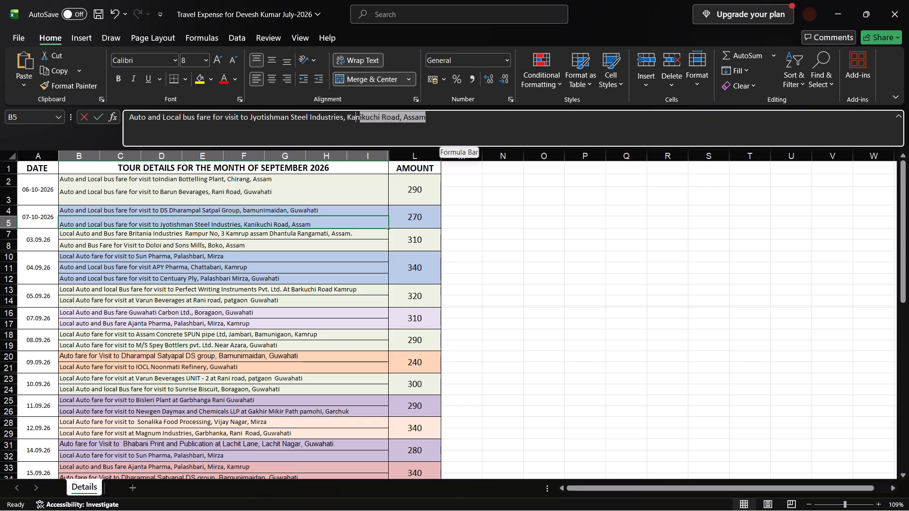
drag(354, 110, 250, 124)
key(BackSpace)
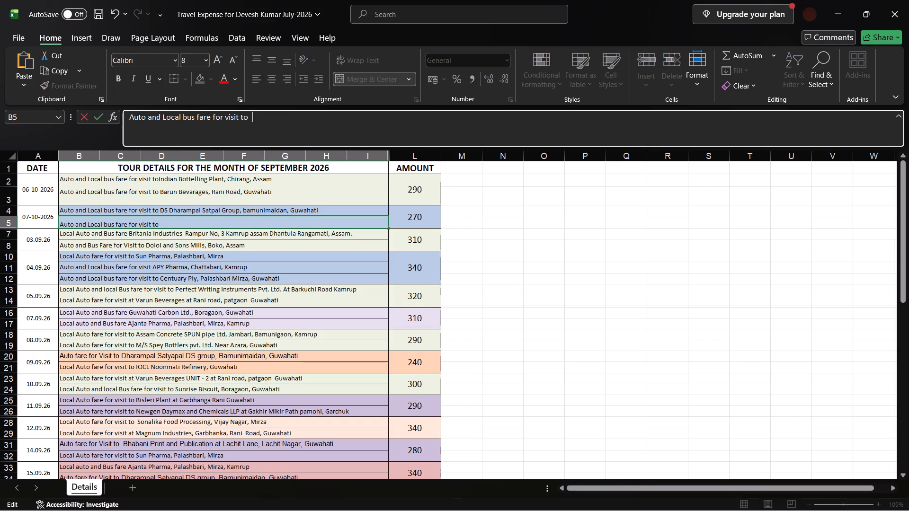
key(shift+n)
key(BackSpace)
text(Guwahatio)
key(space)
key(BackSpace)
key(BackSpace)
key(space)
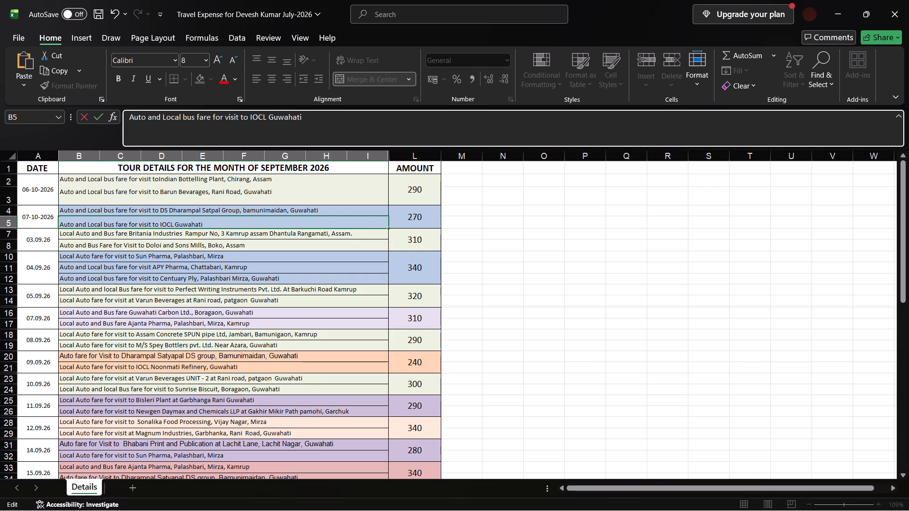
text(Re)
text(finery,)
key(space)
text(Noonmati)
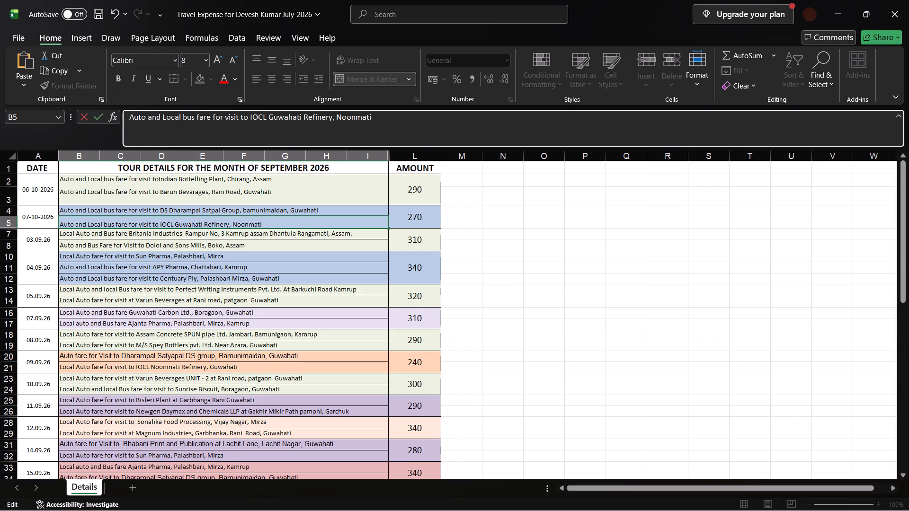
key(Right)
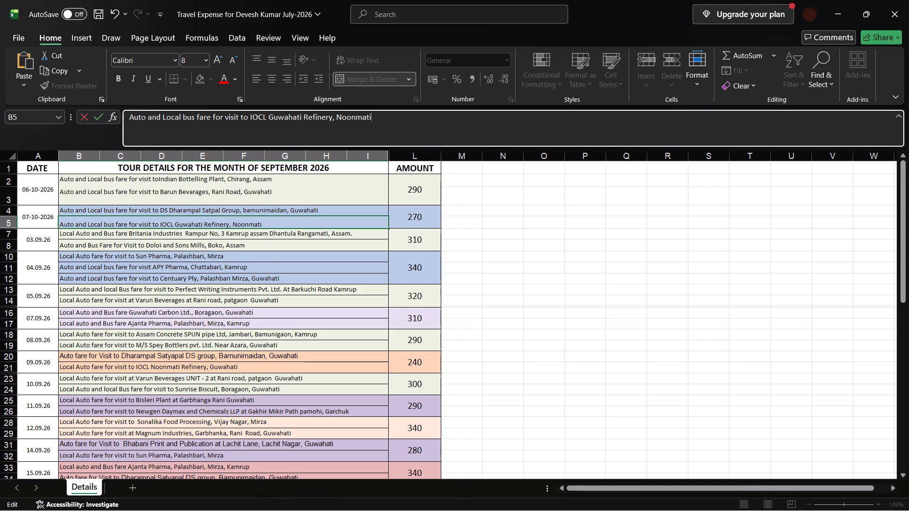
Set the amount for the 06-10-2026 entry to 370 and for the 07-10-2026 entry to 250.
click(398, 188)
key(BackSpace)
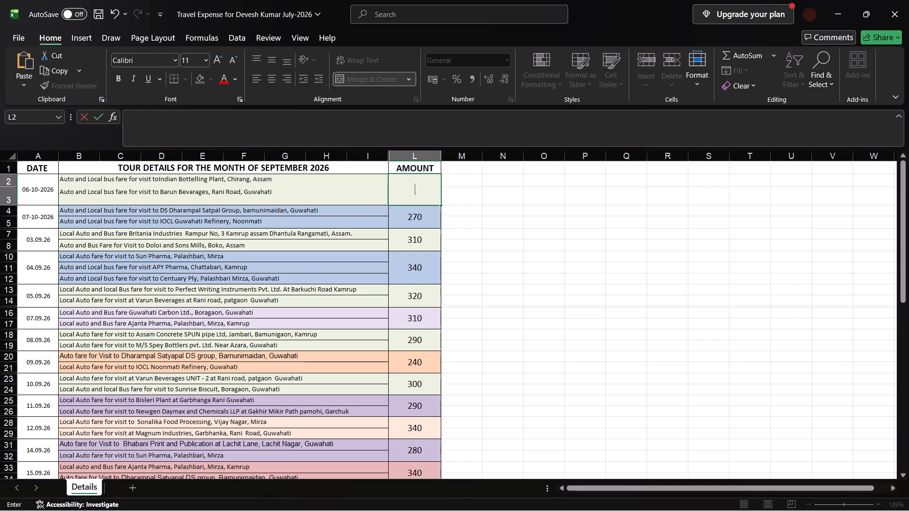
text(370)
key(Down)
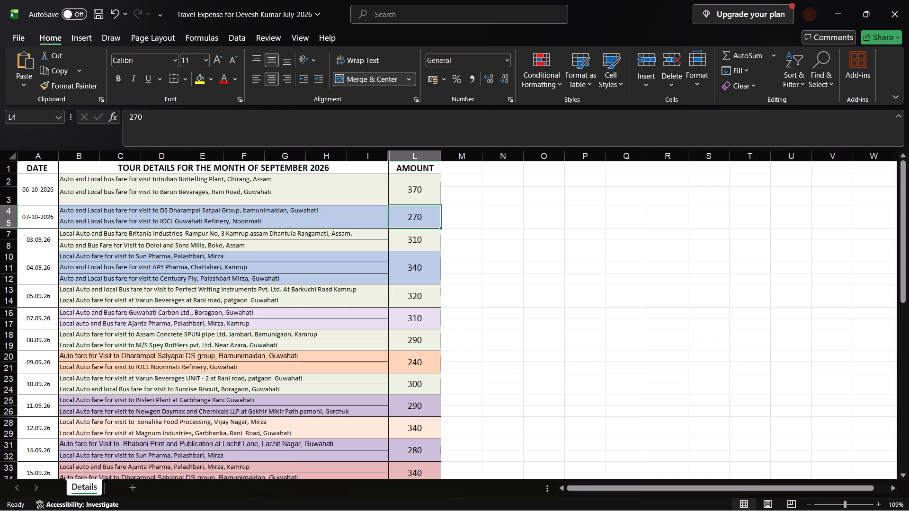
key(BackSpace)
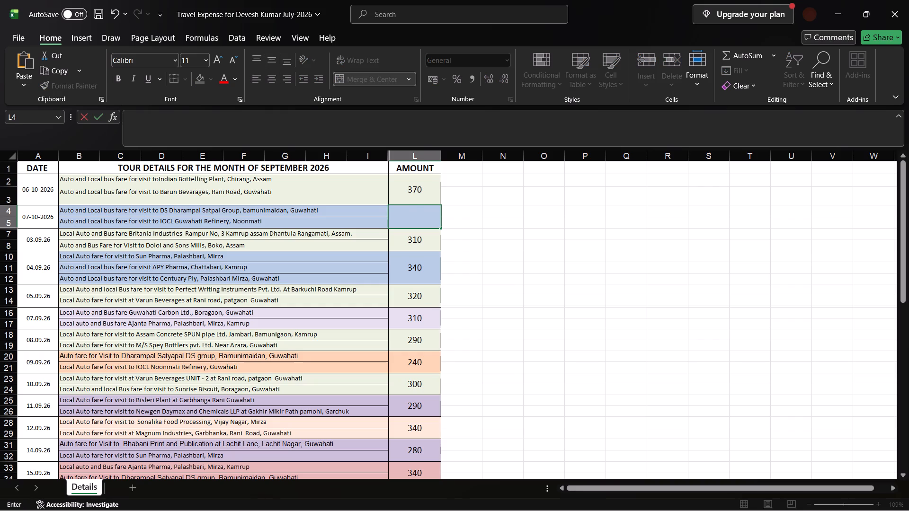
key(2)
text(50)
Replace the Britania Industries text in B7 with "for visit to Ajanta Pharma, Palashbari, Mirza", keeping "Local Auto and Bus fare" before it.
click(203, 236)
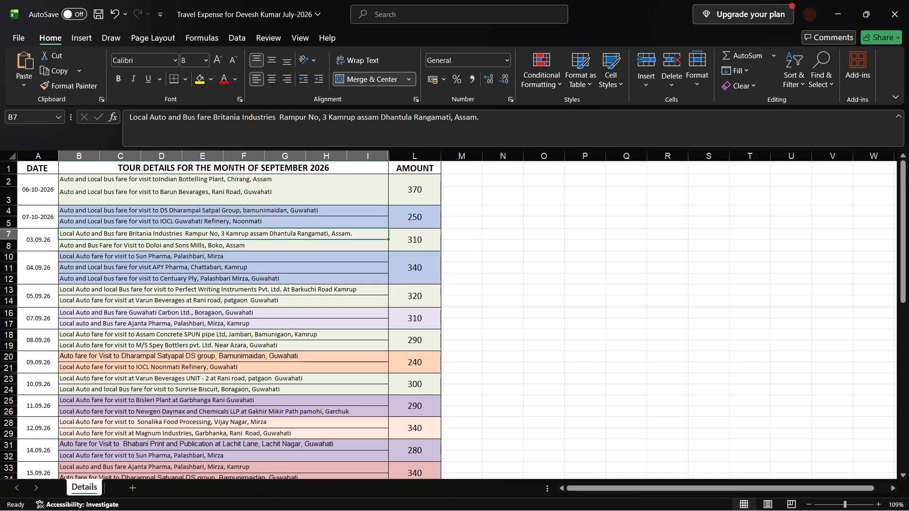
drag(494, 122, 291, 119)
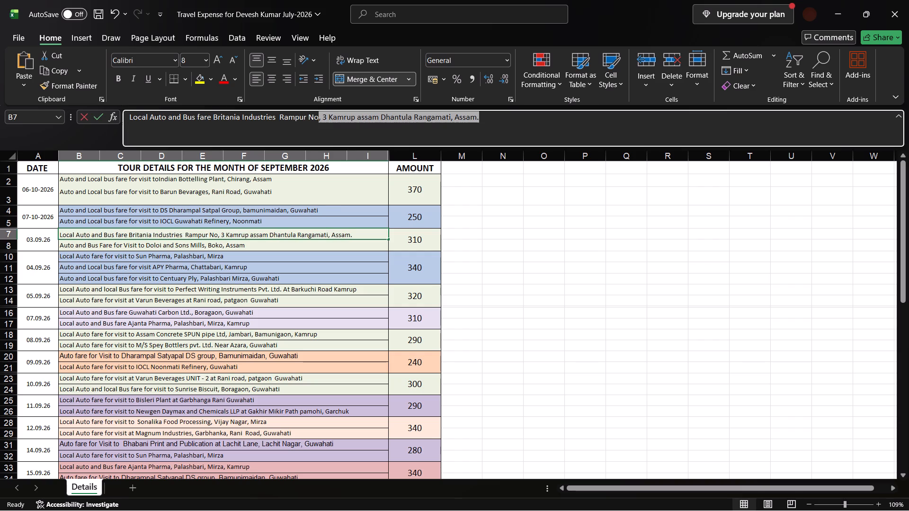
drag(291, 119, 211, 115)
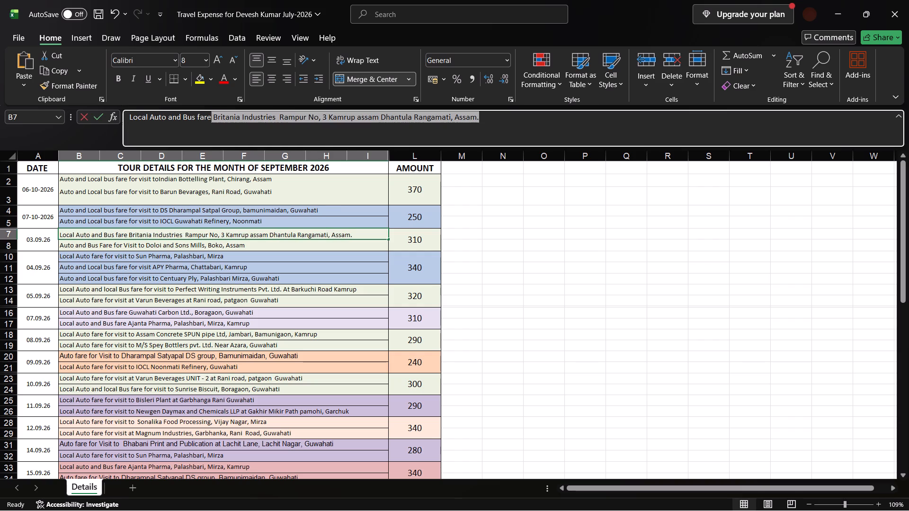
drag(211, 115, 216, 115)
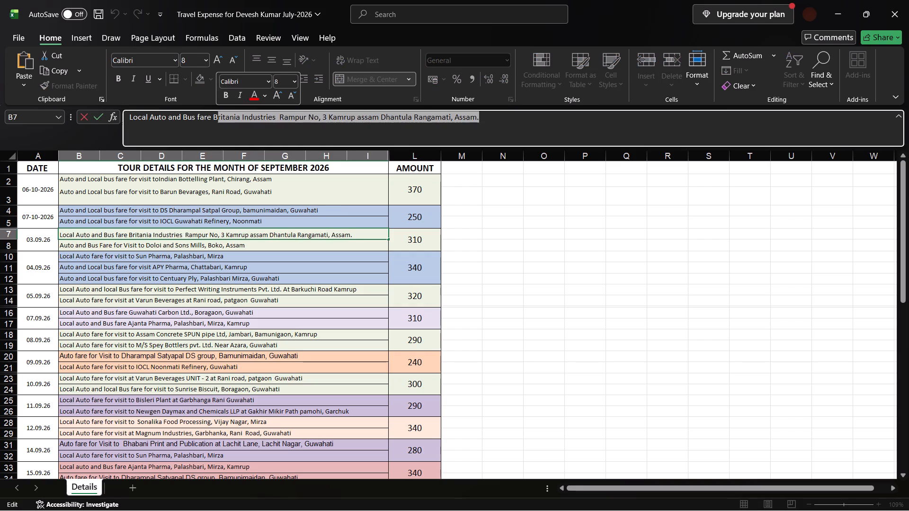
key(BackSpace)
key(BackSpace)
text(for visit to Aha)
key(BackSpace)
key(BackSpace)
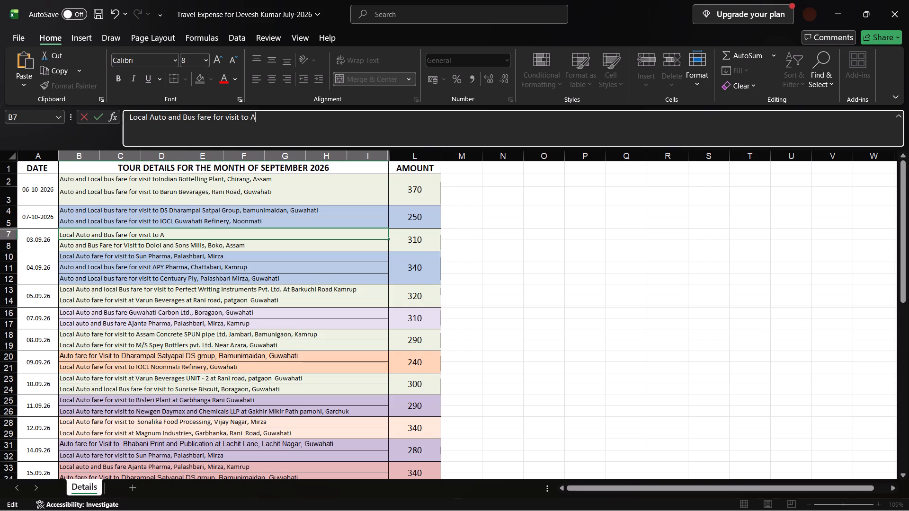
text(janta Pharma)
text(, Palashbari, Mie)
key(BackSpace)
text(rx)
key(BackSpace)
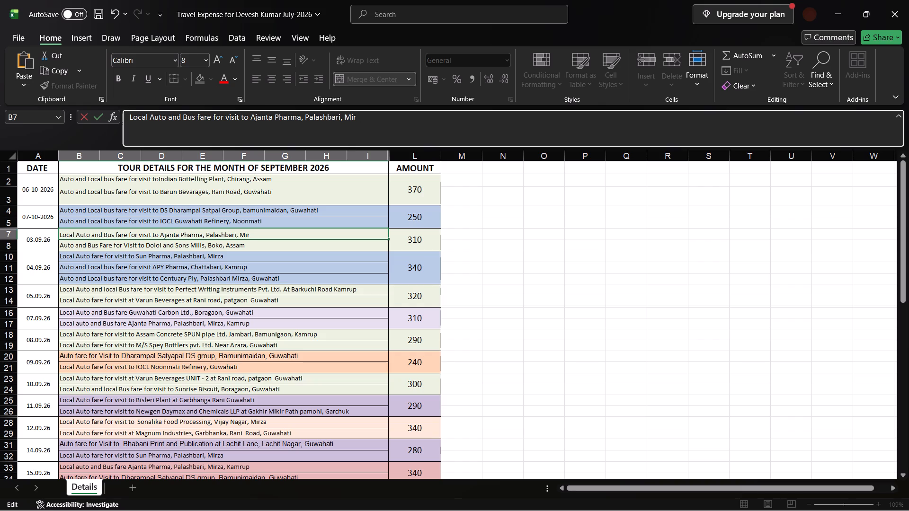
key(BackSpace)
text(za)
key(BackSpace)
key(BackSpace)
text(rza)
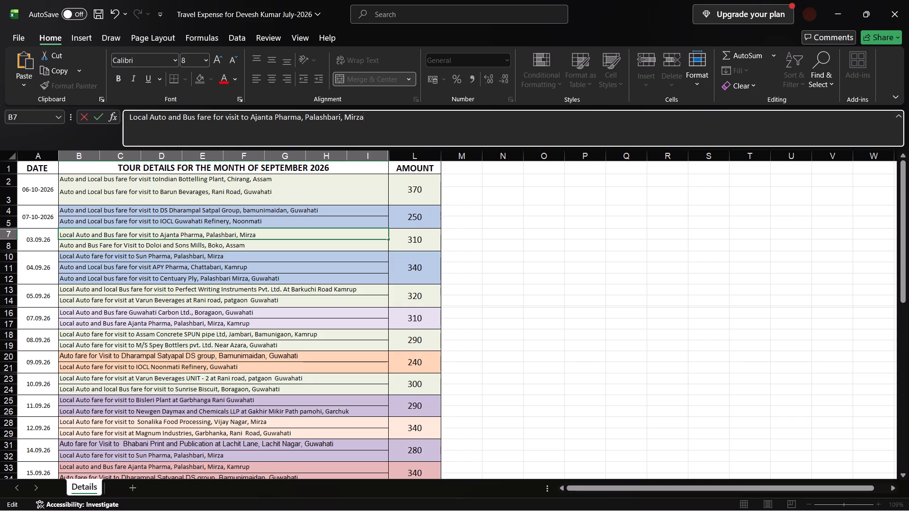
Replace the Doloi and Sons Mills destination in B8 with "Sun Pharma Laboratories, Palashbari, Mirza", keeping the fare phrase before it.
click(240, 249)
drag(374, 119, 232, 124)
key(BackSpace)
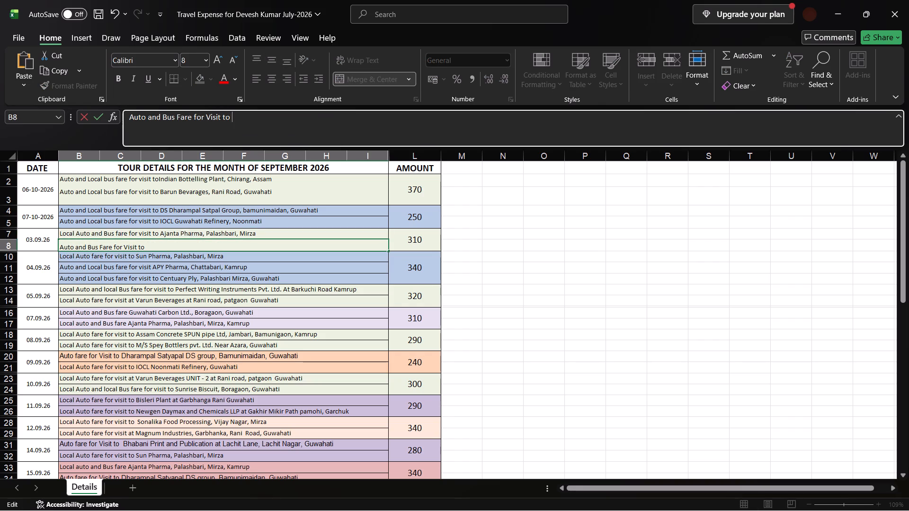
text(Sun Pharma Laboratories,)
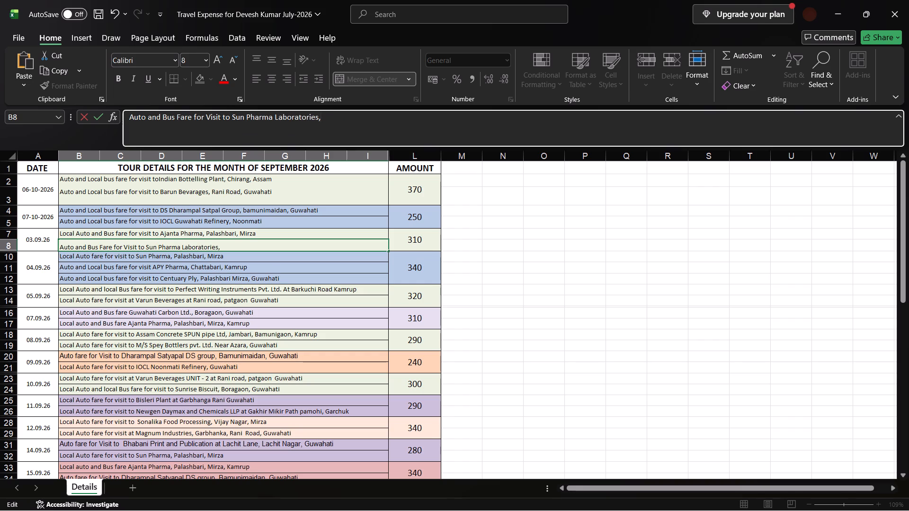
key(space)
text(P)
text(alashbario,)
key(space)
key(BackSpace)
key(BackSpace)
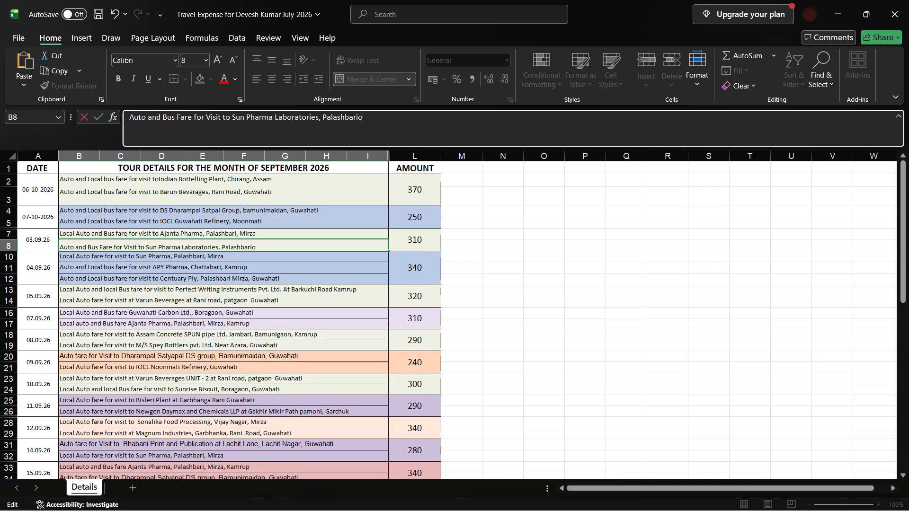
key(BackSpace)
text(, Mirza)
key(Right)
Set the amount for the Ajanta Pharma and Sun Pharma Laboratories entry, in L7, to 290.
click(425, 241)
key(BackSpace)
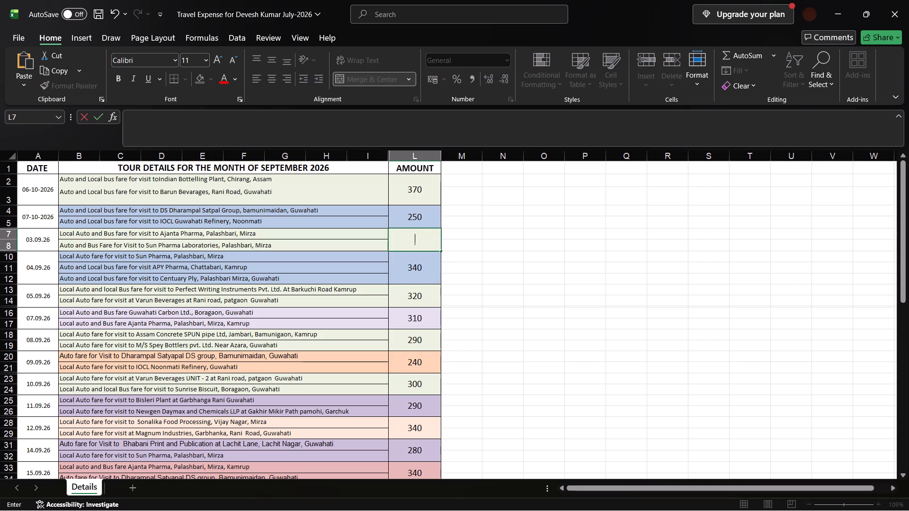
text(292)
key(BackSpace)
key(0)
Replace the date in A7, for the Ajanta Pharma and Sun Pharma Laboratories visits, with 08-10-26.
click(45, 243)
key(BackSpace)
text(08-098)
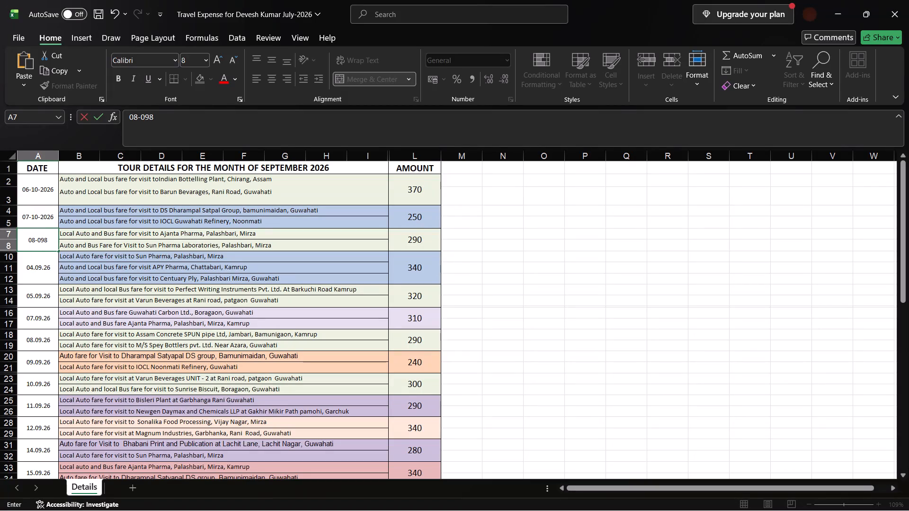
key(BackSpace)
key(BackSpace)
key(BackSpace)
text(10-26)
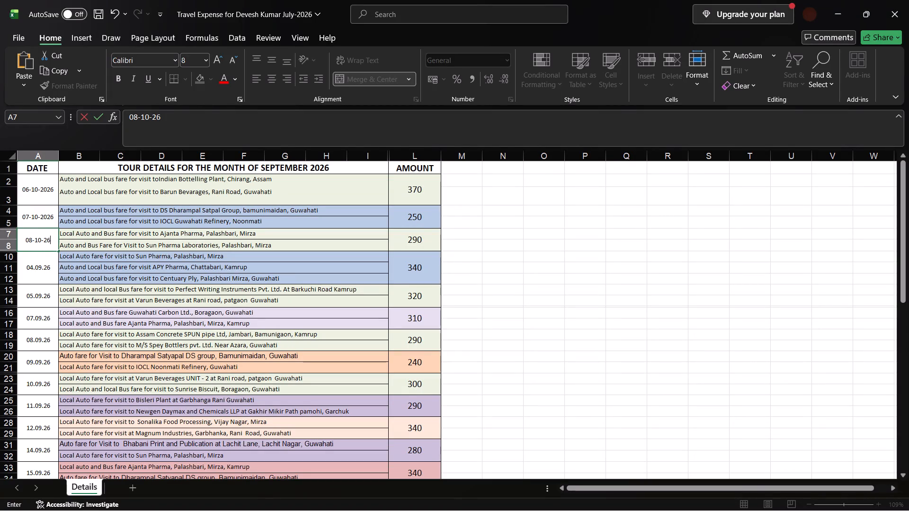
key(Down)
Replace the date in A10, for the three-visit entry in rows 10 to 12, with 09-10-26.
key(BackSpace)
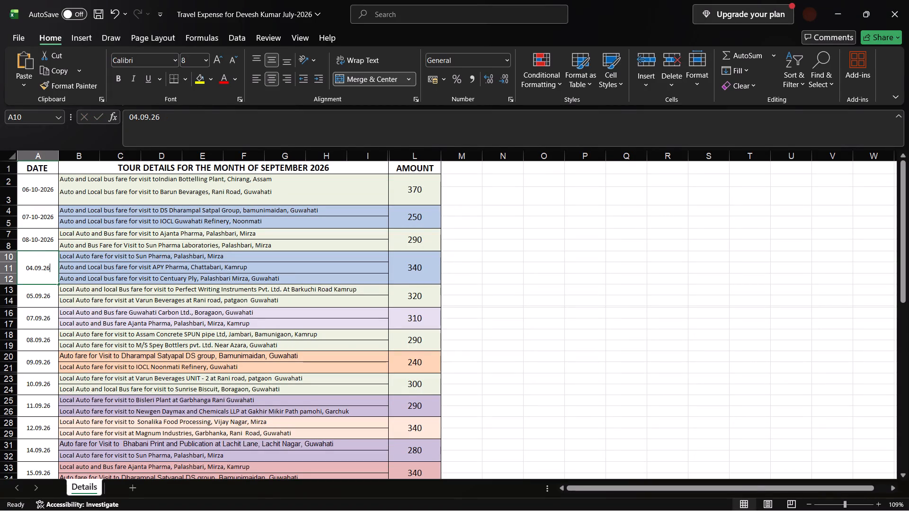
text(09-)
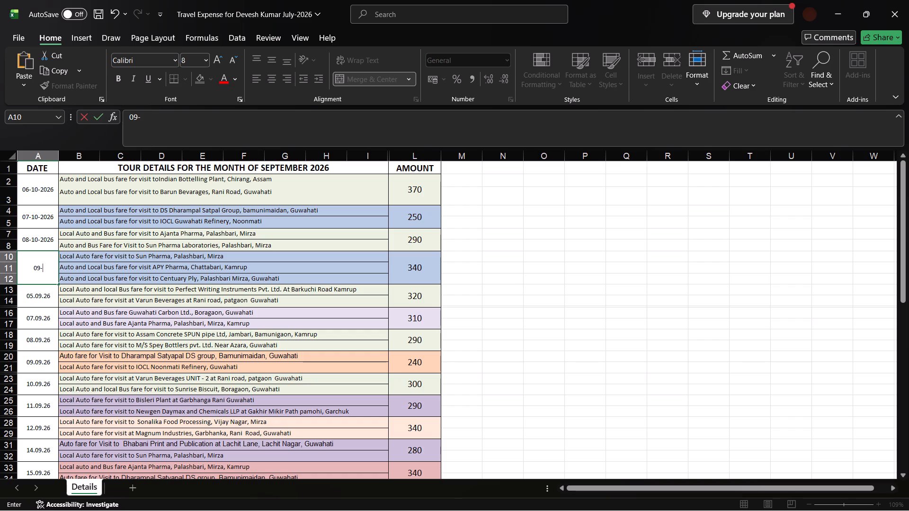
text(10-202)
key(BackSpace)
key(BackSpace)
key(6)
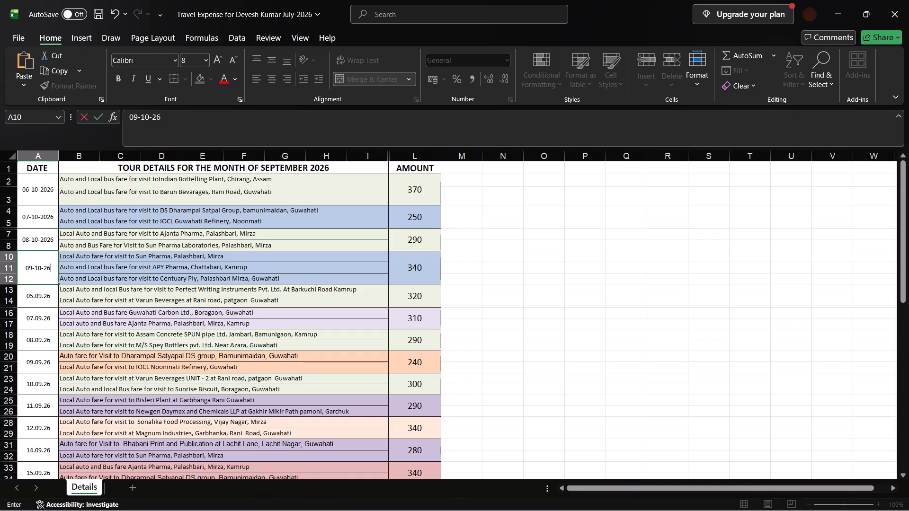
Replace the Sun Pharma destination in B10 with "Assam, Concrete and Spun Pipe, Jambari, bamunigaon, Kamrup", keeping the fare phrase before it.
click(151, 258)
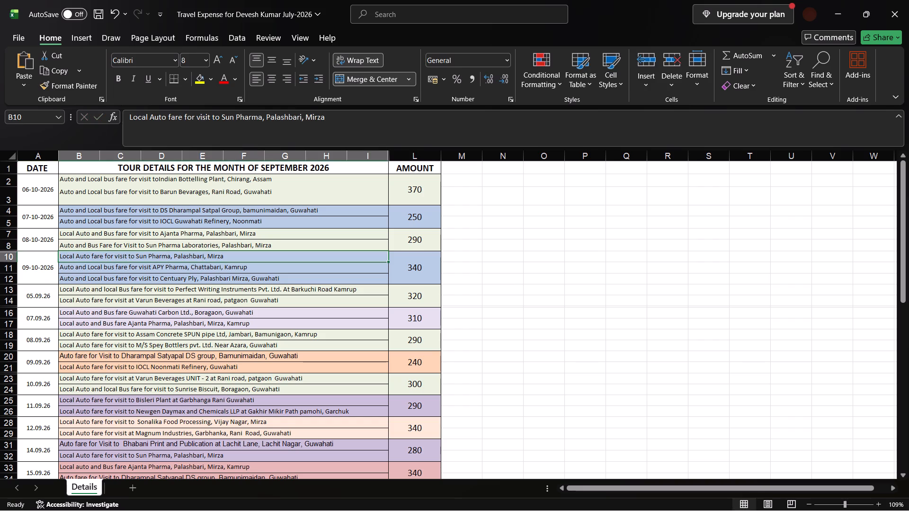
drag(346, 121, 229, 120)
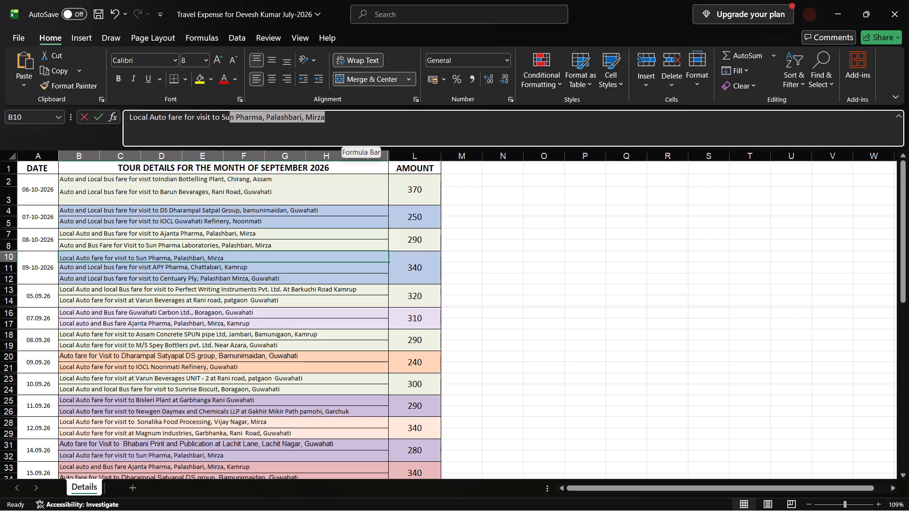
drag(229, 120, 223, 122)
key(BackSpace)
key(shift+s)
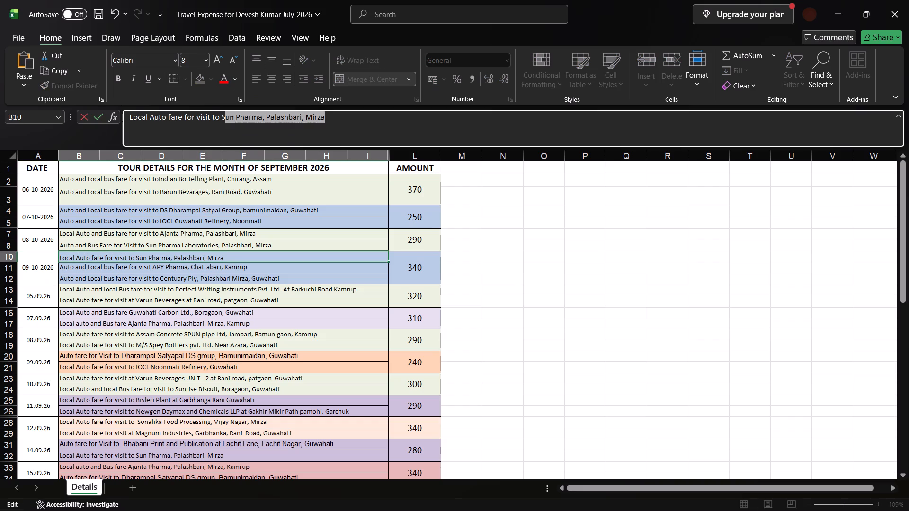
key(shift+BackSpace)
key(shift+a)
key(BackSpace)
key(BackSpace)
text(Assam, COncrete and Spun Pipe)
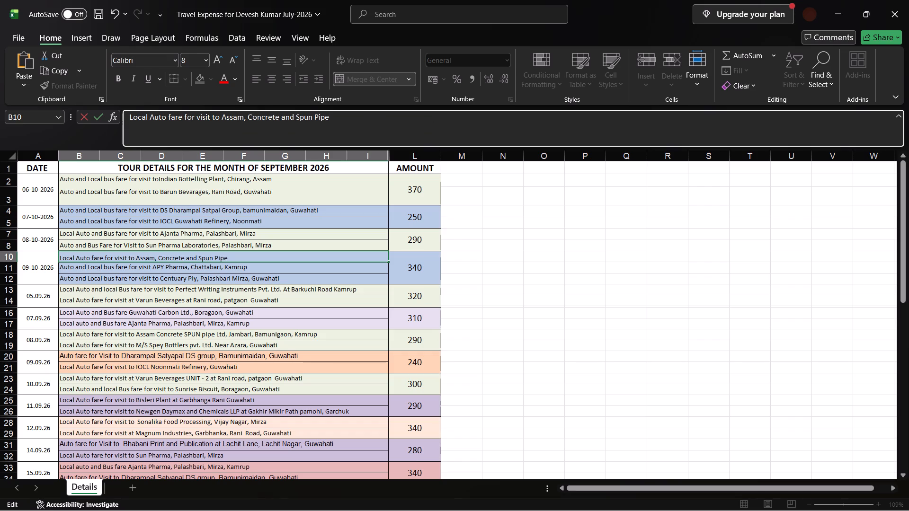
text(,)
key(space)
text(Jambari,)
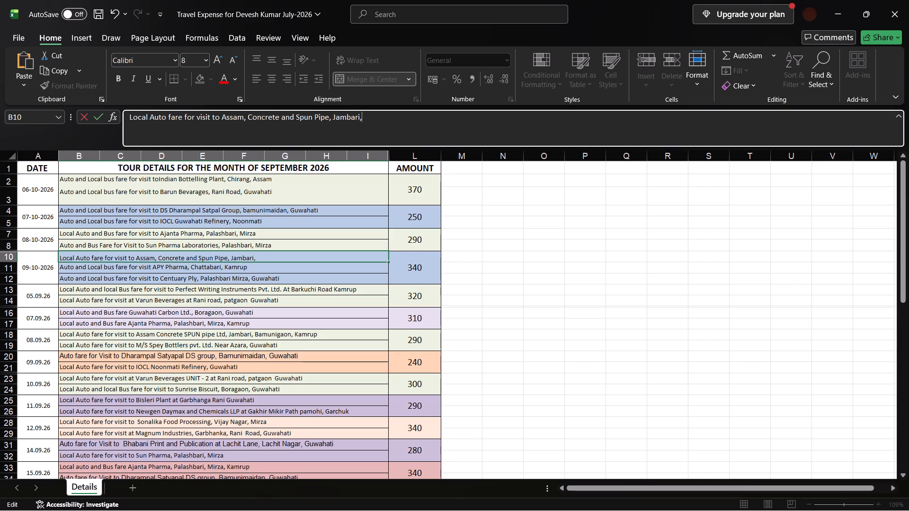
key(space)
text(bamunigaon, Kamrup)
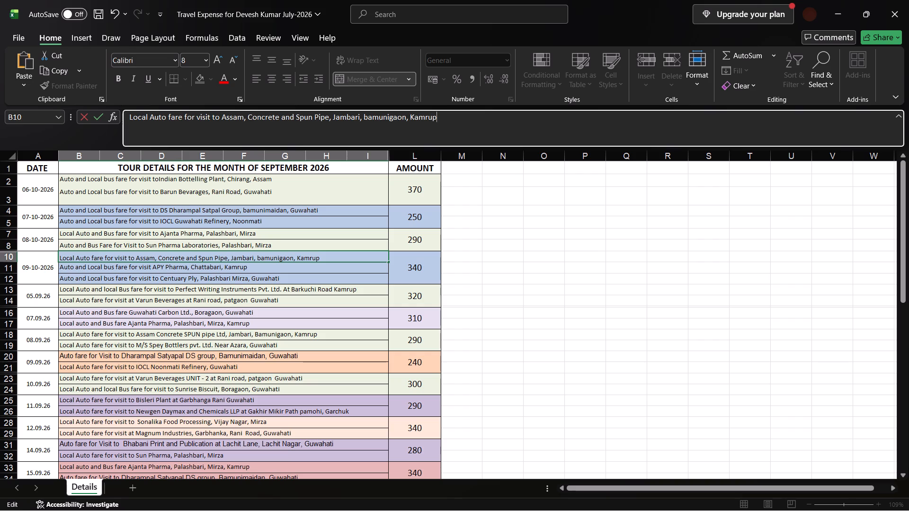
Replace the APY Pharma destination in B11 with "to Shayam Cold Storage, Bijoynagar, Mirza", keeping "Auto and Local bus fare for visit" before it.
click(129, 267)
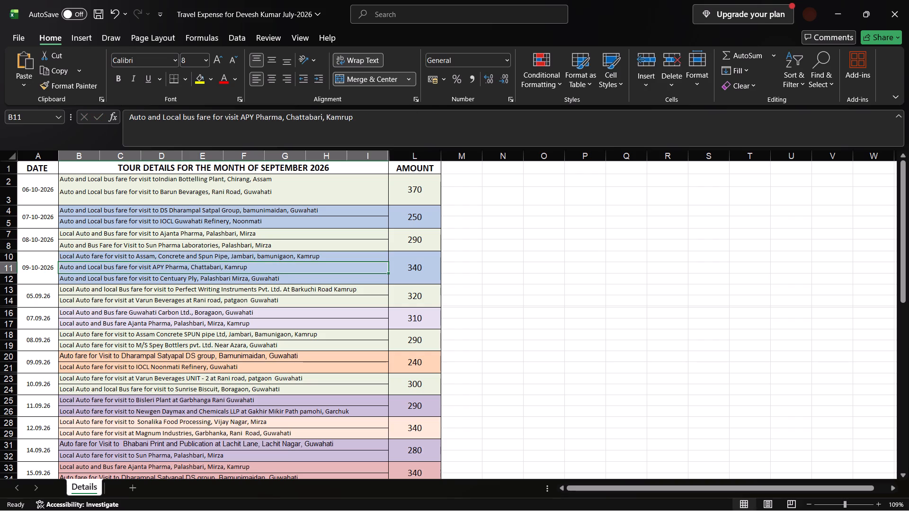
drag(377, 123, 248, 108)
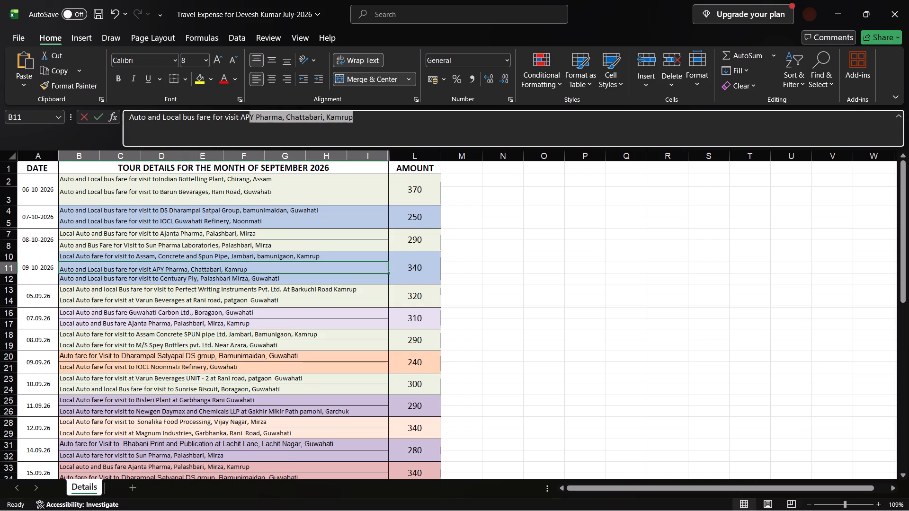
drag(248, 108, 239, 121)
drag(239, 121, 242, 121)
key(BackSpace)
text(to)
key(space)
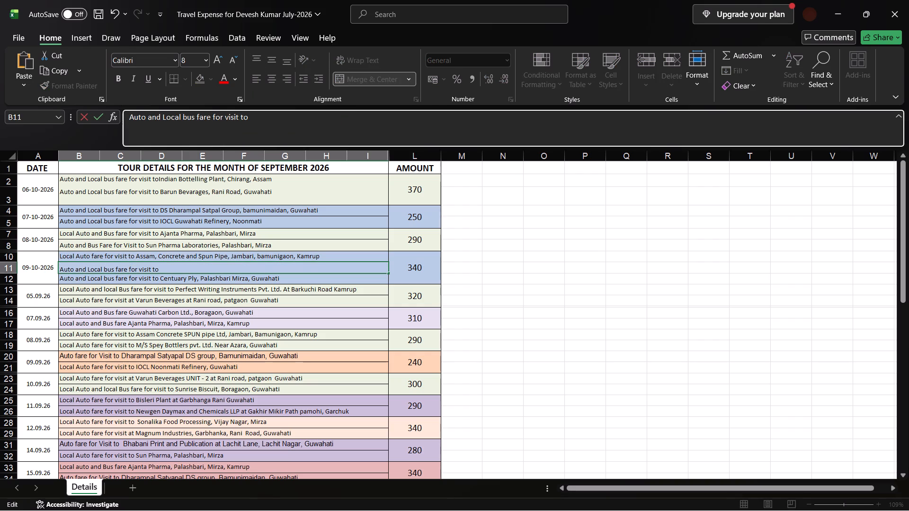
text(Sh)
text(ayam Cold T)
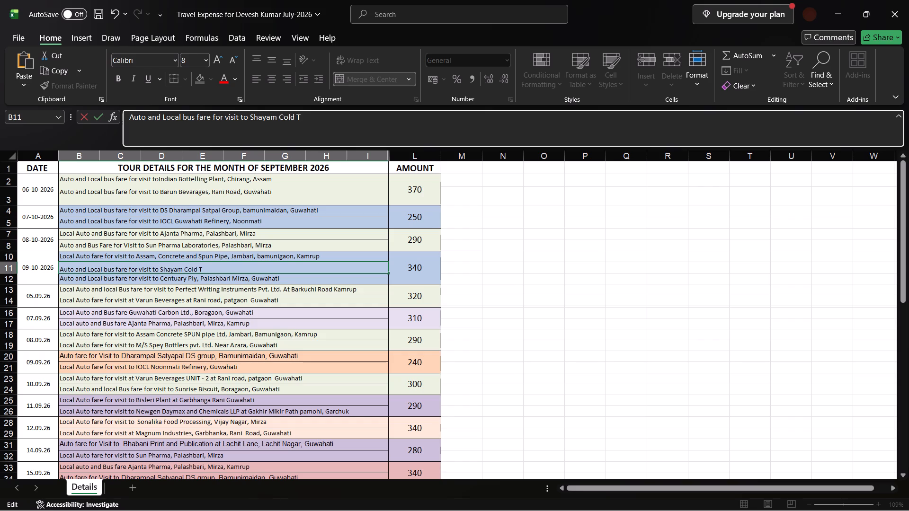
key(shift+BackSpace)
text(Storage)
text(, Bijoynagar)
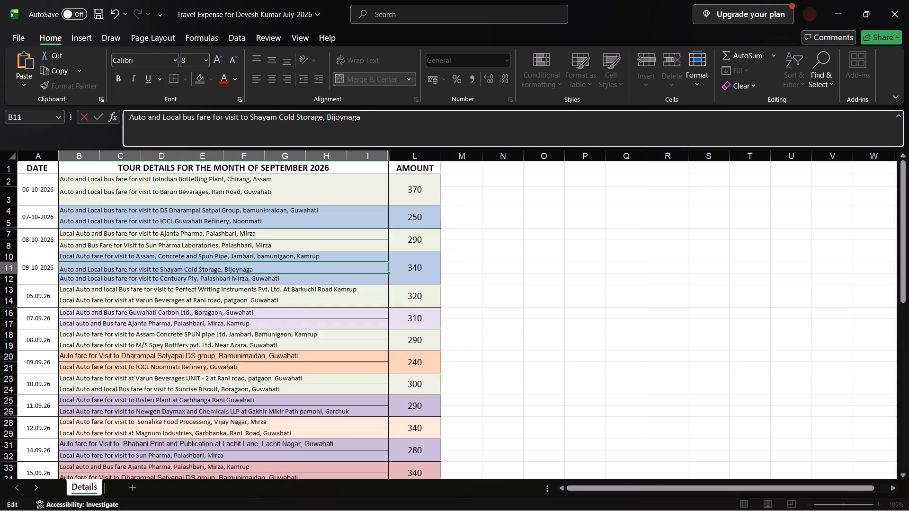
text(, Mirza)
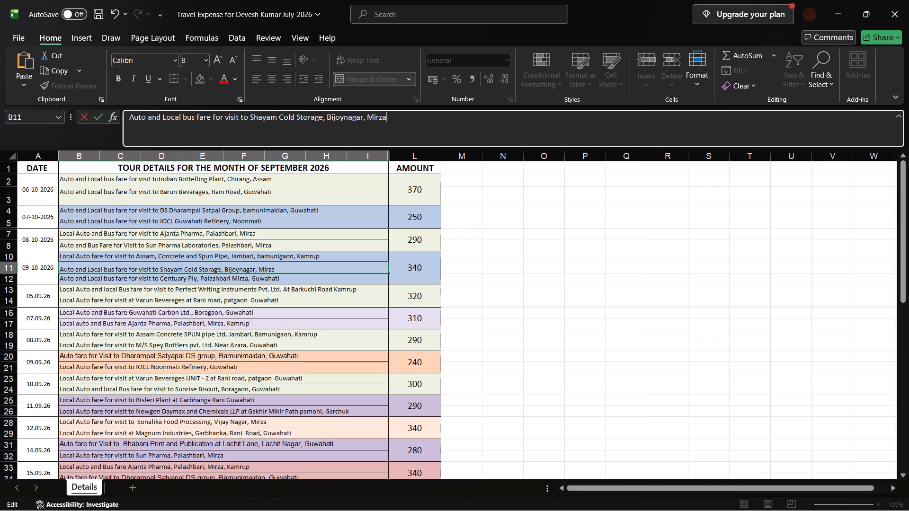
key(Right)
key(Right)
Set the amount for the 09-10-2026 entry, in L10, to 290.
click(433, 271)
key(BackSpace)
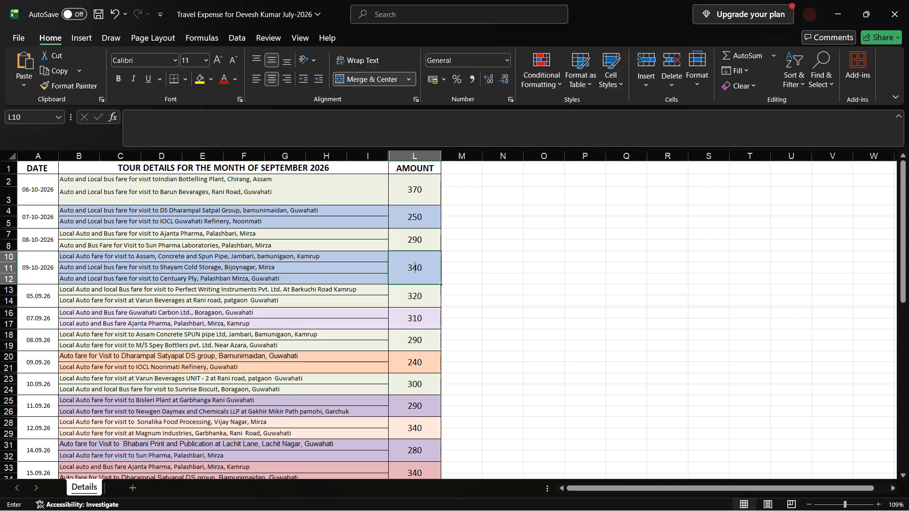
text(292)
key(BackSpace)
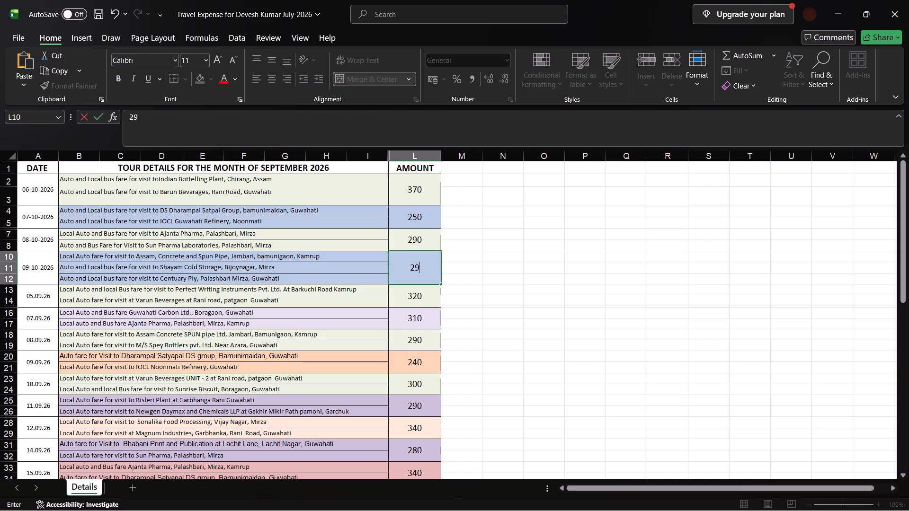
key(0)
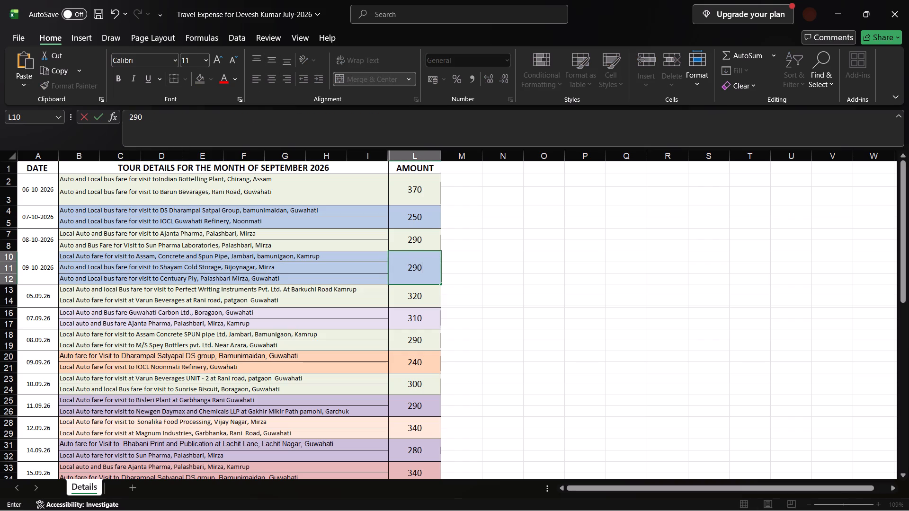
Replace the date in A13 with 10-10-26.
click(45, 297)
key(BackSpace)
text(10-10-26)
key(Right)
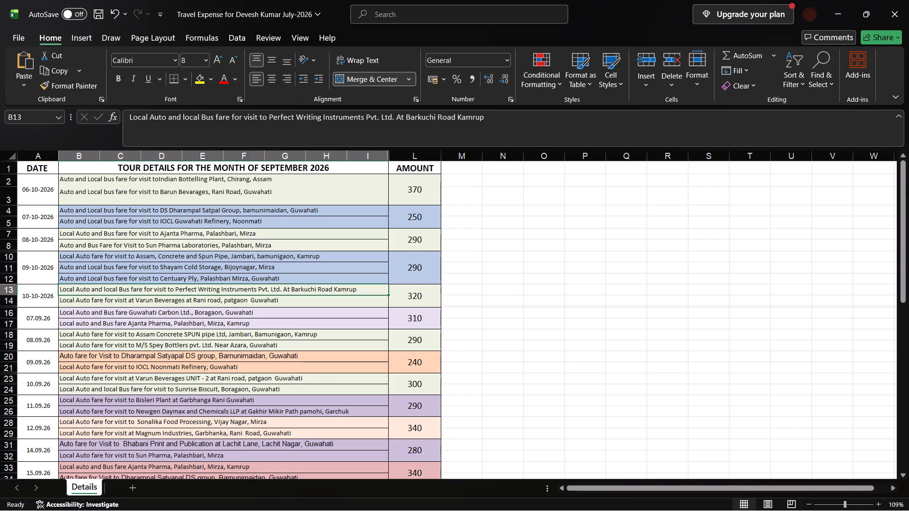
Replace the Perfect Writing Instruments text in B13 with "Auto and Local bus fare for visit to Centuary Ply, Palashbari Mirza, Guwahati".
key(BackSpace)
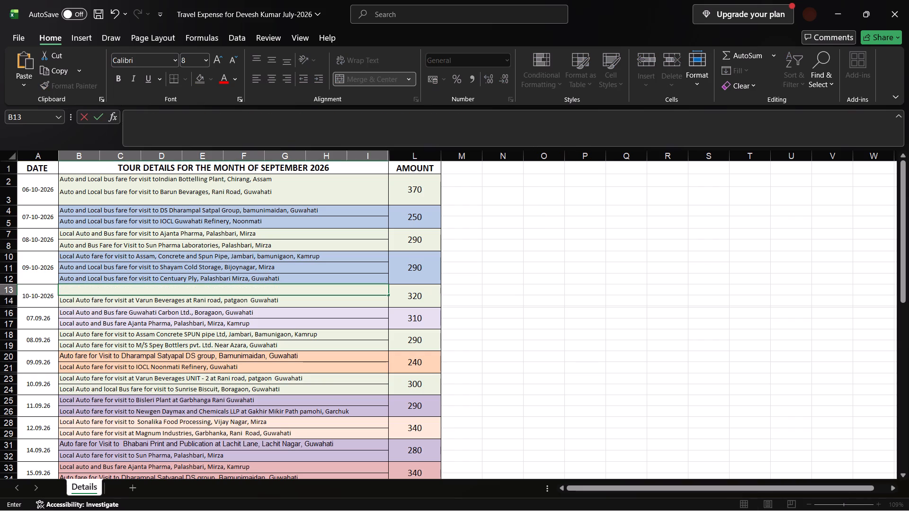
key(ctrl+v)
key(space)
text(Centu)
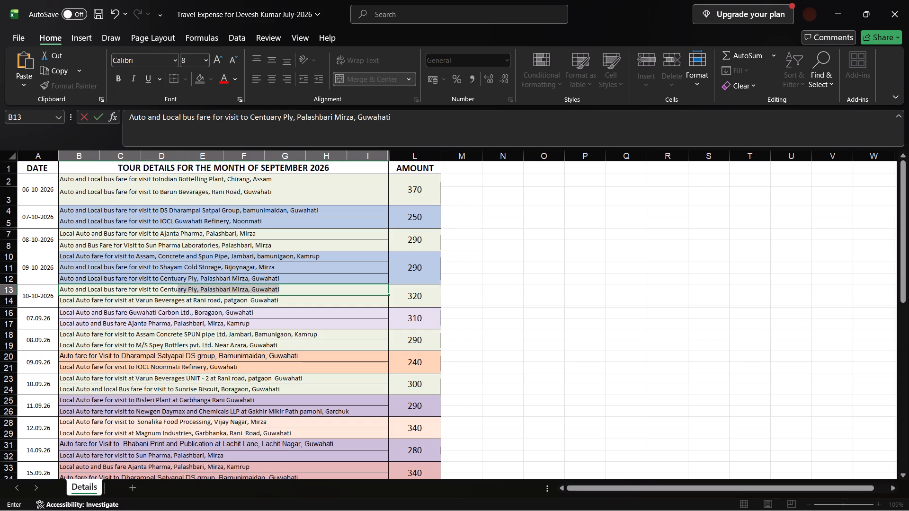
key(Tab)
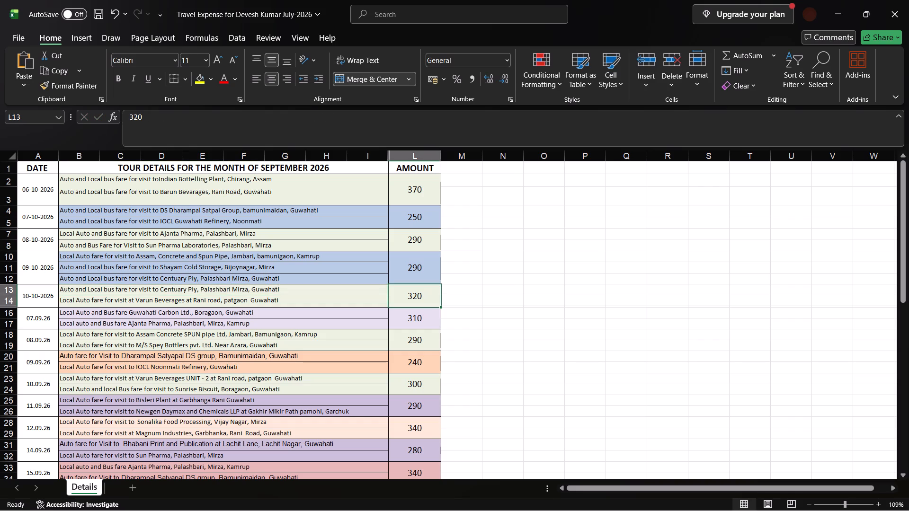
Replace the Varun Beverages text in B14 with "Auto and Local bus fare for visit to Magpet Polymer Pvt. Ltd., Rani Road, Garbhanga, Guwahati".
click(276, 302)
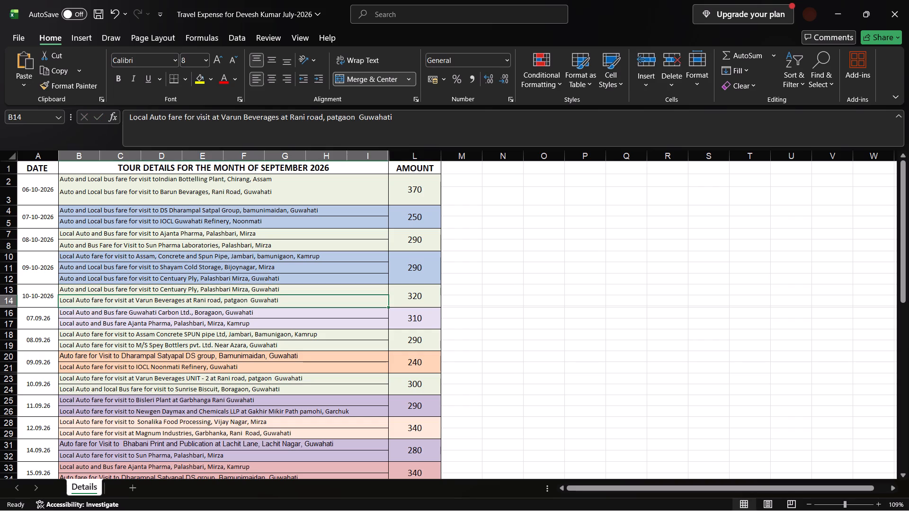
key(ctrl+v)
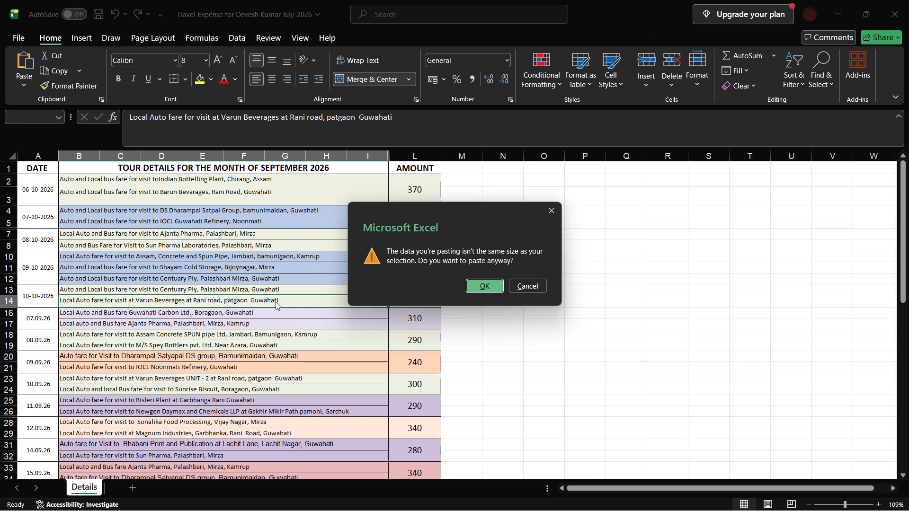
click(549, 216)
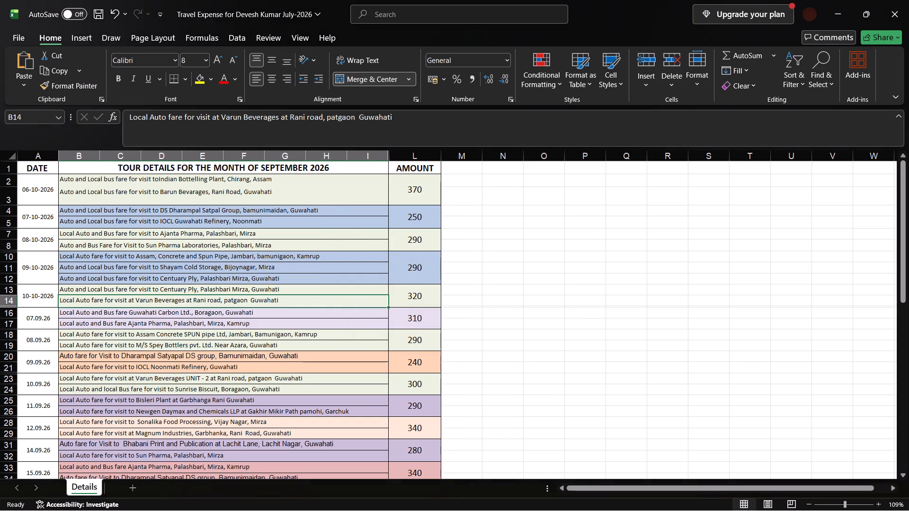
key(BackSpace)
key(ctrl+v)
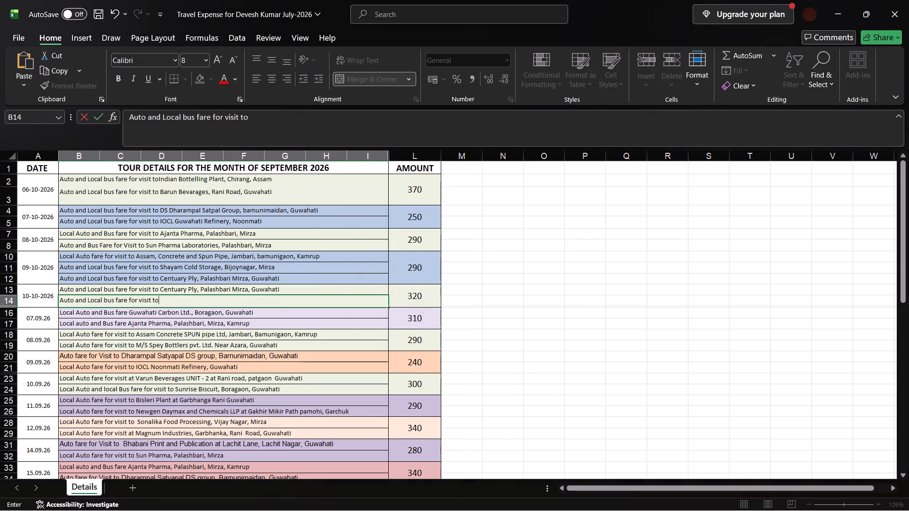
key(space)
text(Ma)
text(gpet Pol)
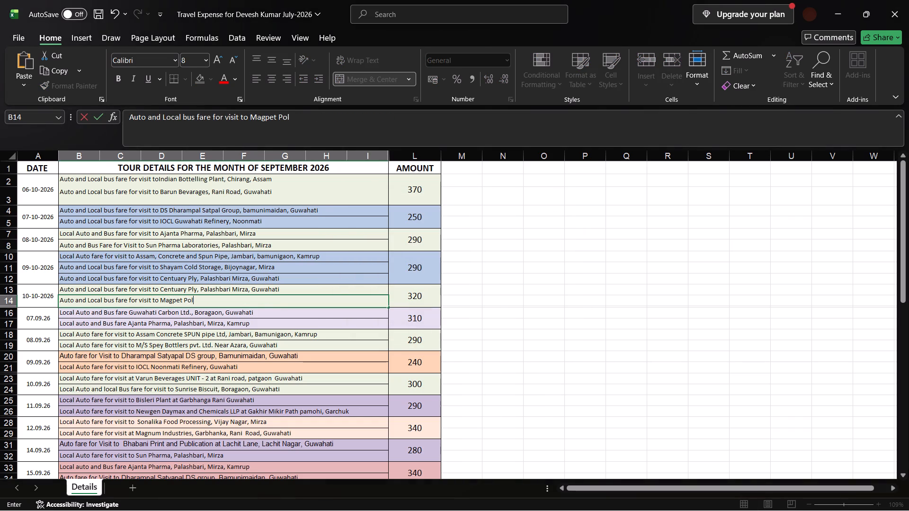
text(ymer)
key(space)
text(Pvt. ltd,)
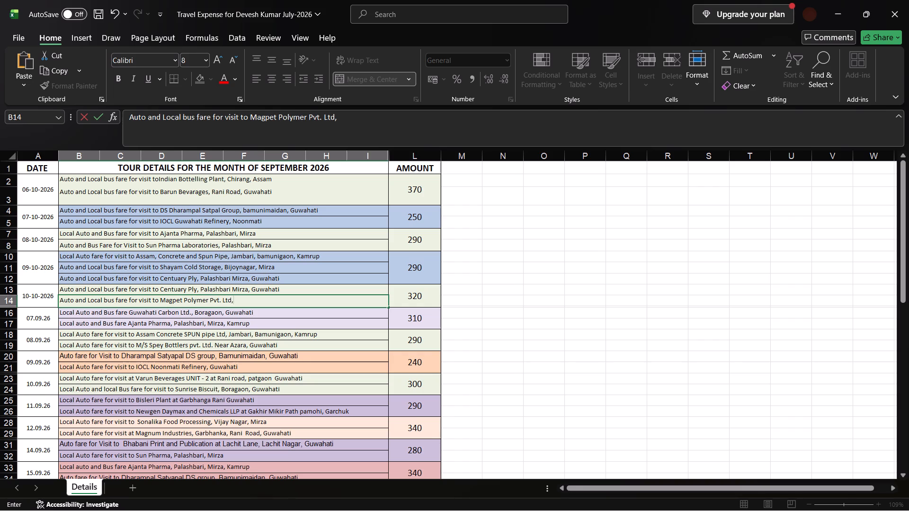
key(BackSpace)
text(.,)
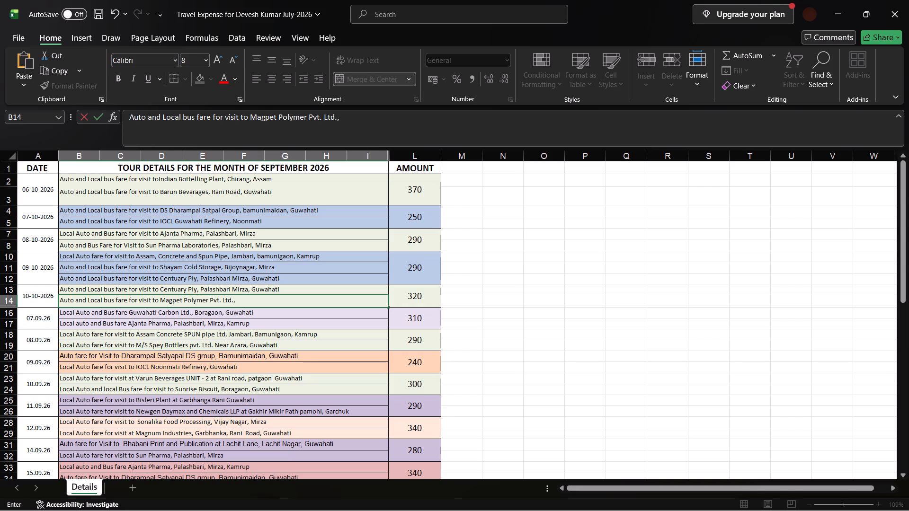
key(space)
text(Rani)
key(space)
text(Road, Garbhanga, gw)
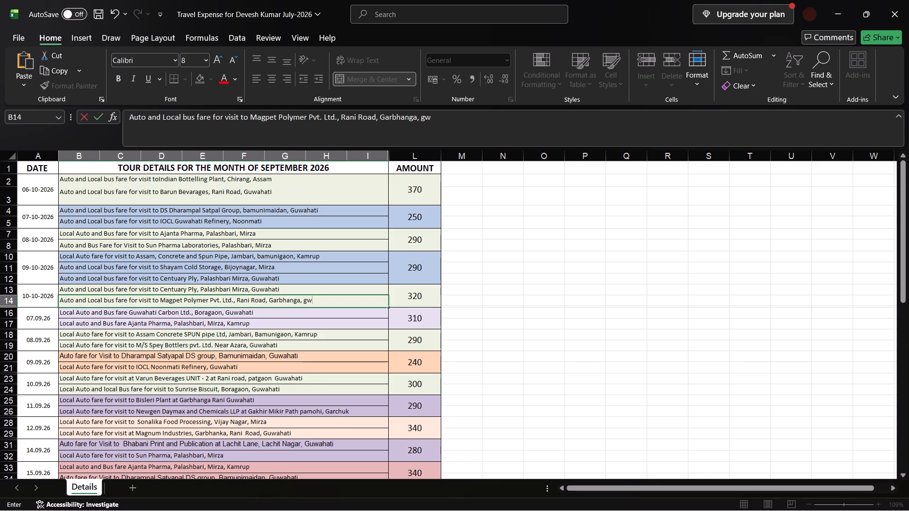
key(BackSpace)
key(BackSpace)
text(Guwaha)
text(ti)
Set the amount for the 10-10-2026 entry, in L13, to 260.
click(419, 291)
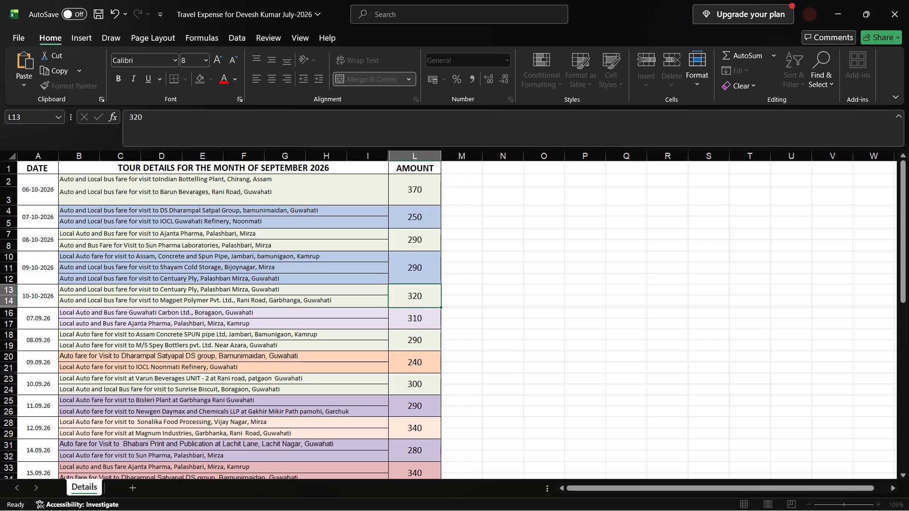
key(BackSpace)
text(260)
key(BackSpace)
key(0)
Replace the date in A16 with 12-10-26.
click(48, 313)
key(BackSpace)
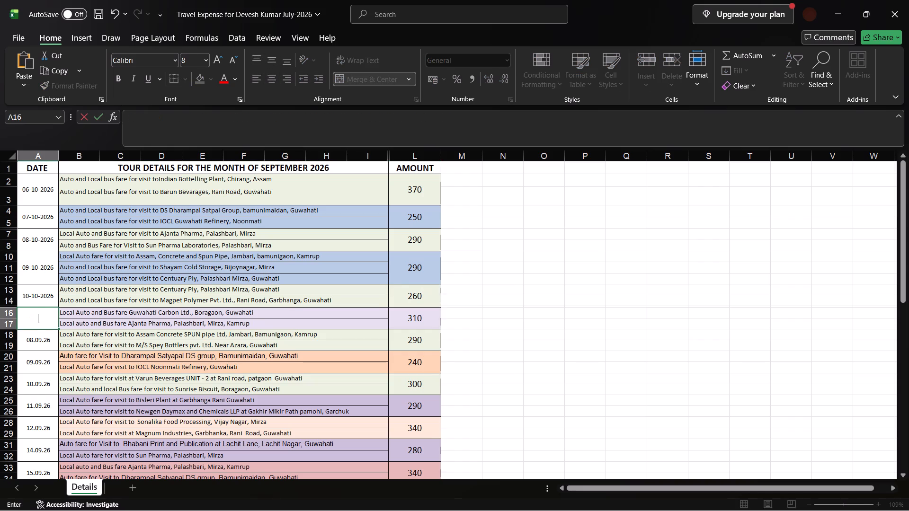
text(12-)
text(10-26)
key(Right)
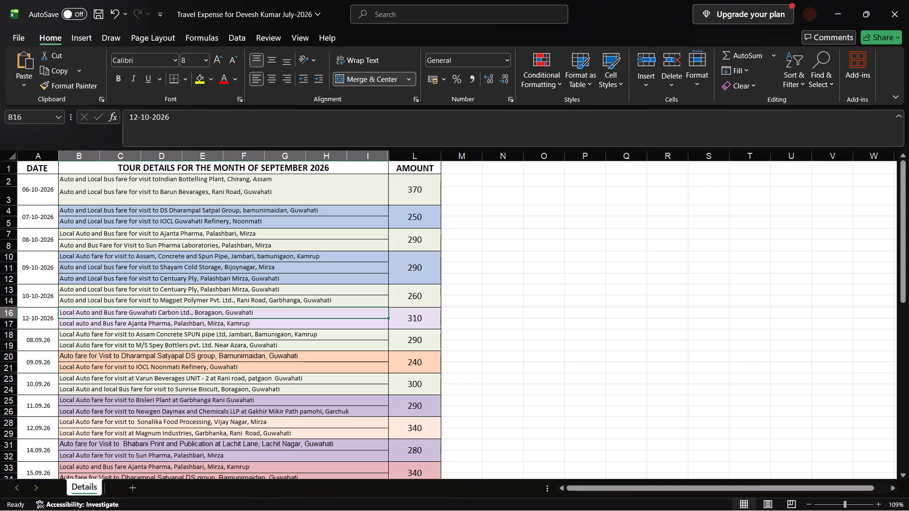
Replace the Guwahati Carbon text in B16 with "Auto and Local bus fare for visit to Jyothilaboratories, Amingaon, Guwahati".
key(BackSpace)
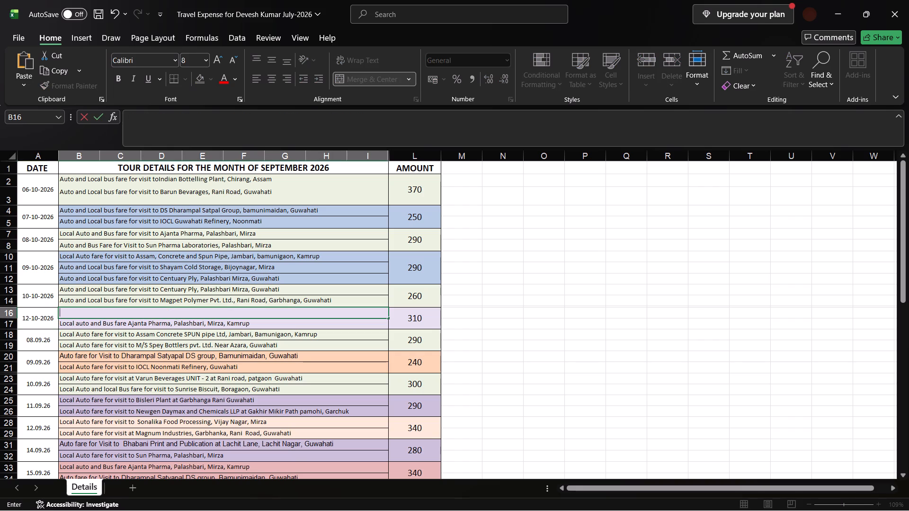
key(ctrl+v)
key(space)
text(Jyio)
key(BackSpace)
key(BackSpace)
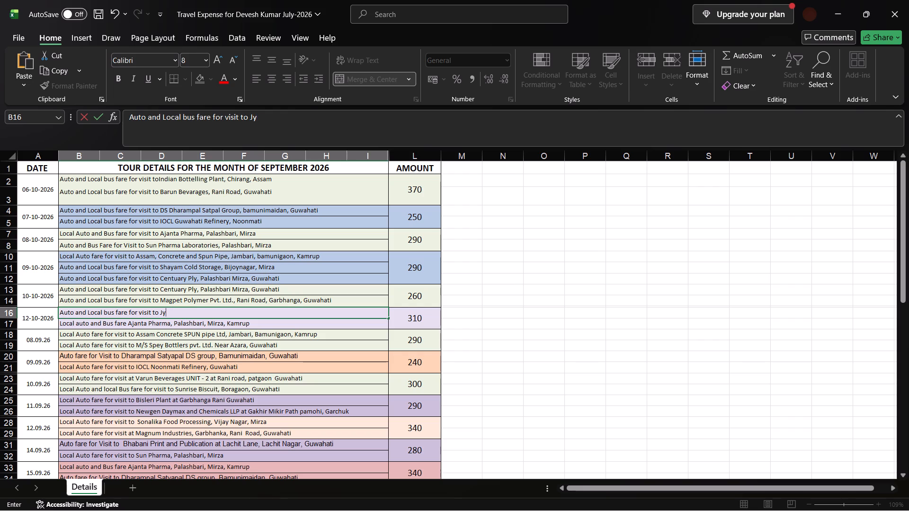
text(othi)
text(laboratories)
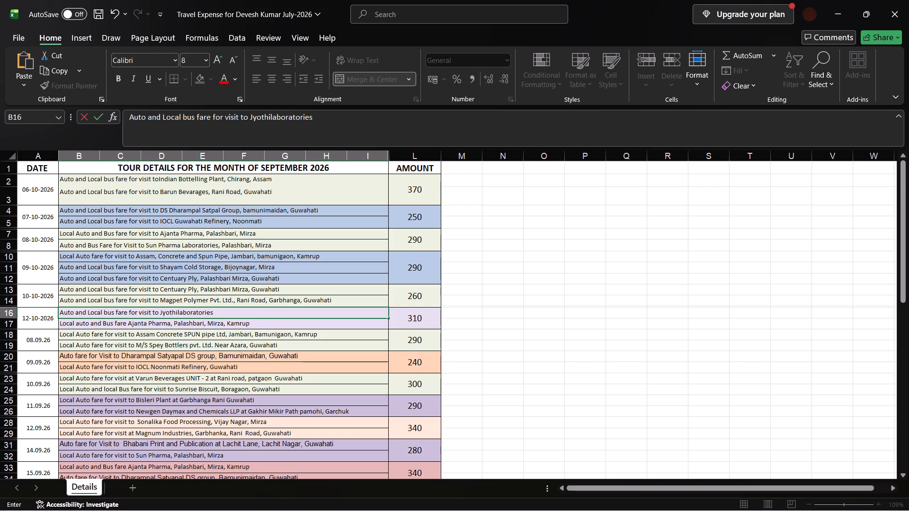
text(,)
key(space)
text(Amin)
text(gaon, Guwahatoi)
key(BackSpace)
key(BackSpace)
key(i)
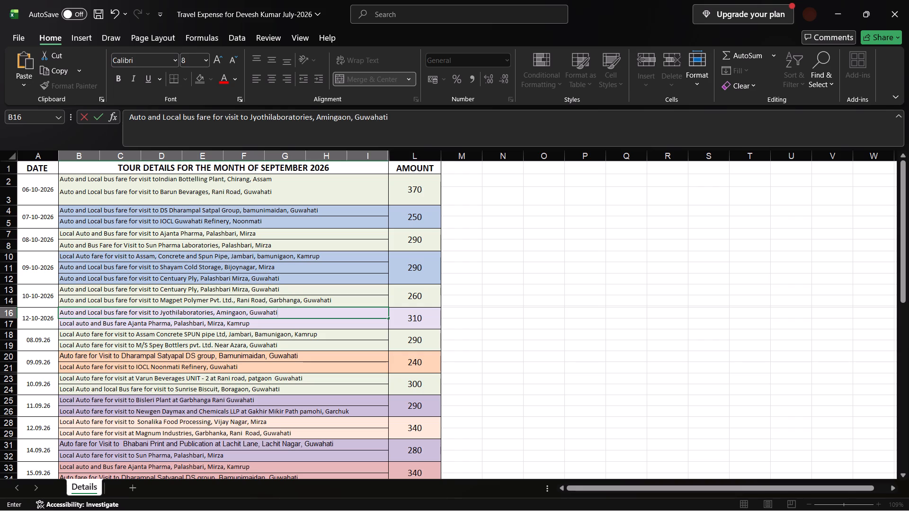
key(Down)
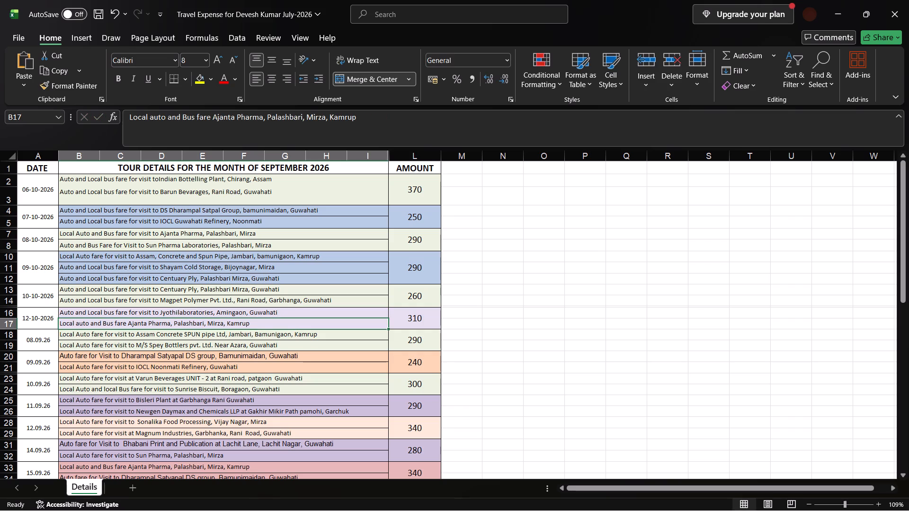
Replace the Ajanta Pharma text in B17 with "Auto and Local bus fare for visit to National Plasto Moulding Pvt. Ltd., Amingaon".
key(BackSpace)
key(ctrl+v)
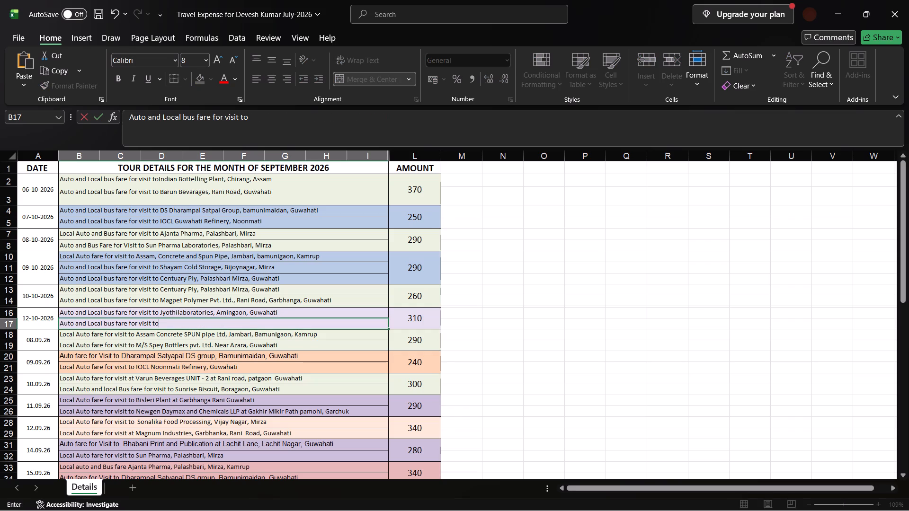
key(space)
text(Na)
text(tional Plasto MOU)
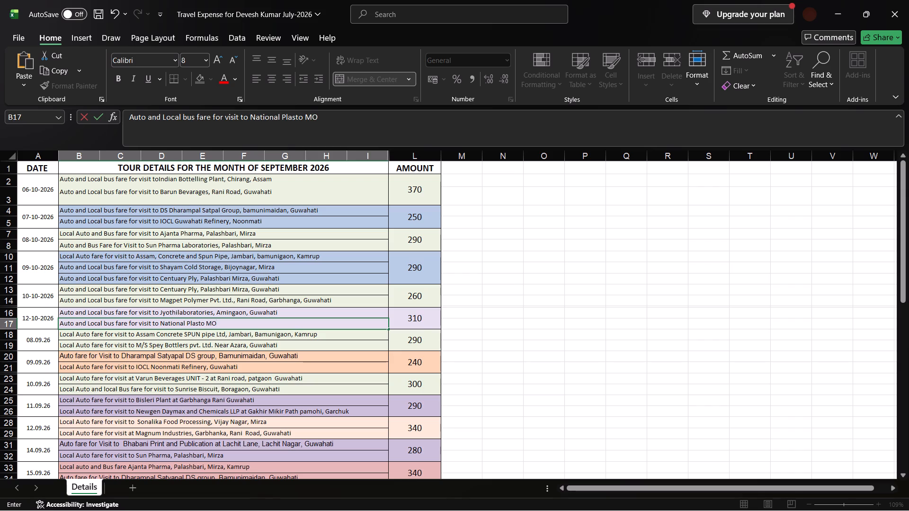
key(BackSpace)
key(BackSpace)
text(oulding)
key(space)
text(Pvt. Ltd.,)
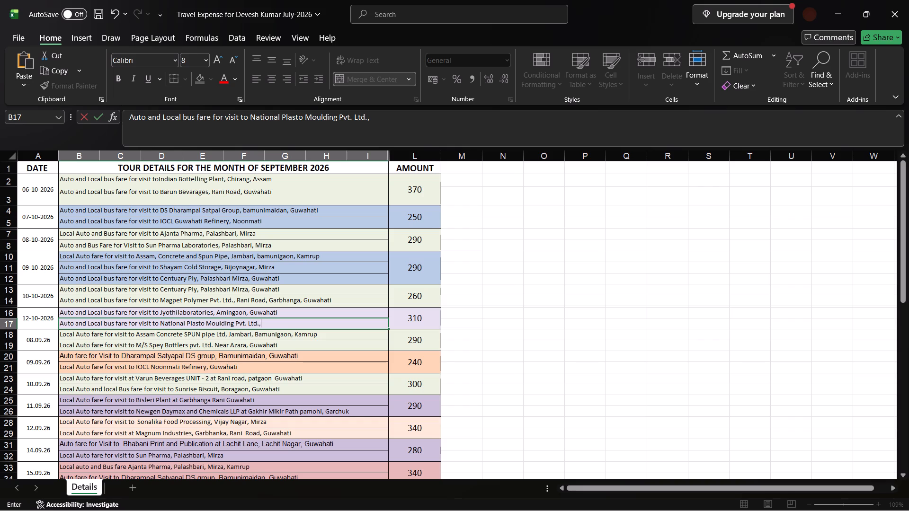
key(space)
text(Amingaon)
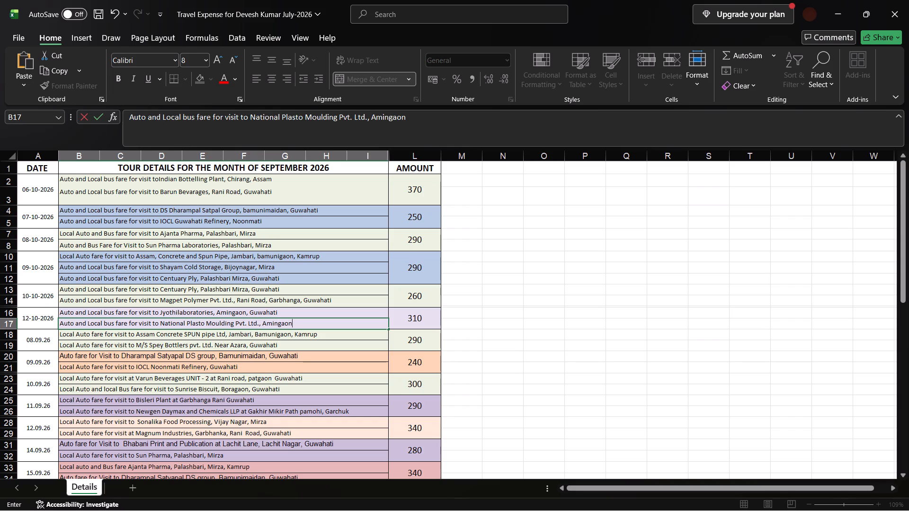
click(86, 333)
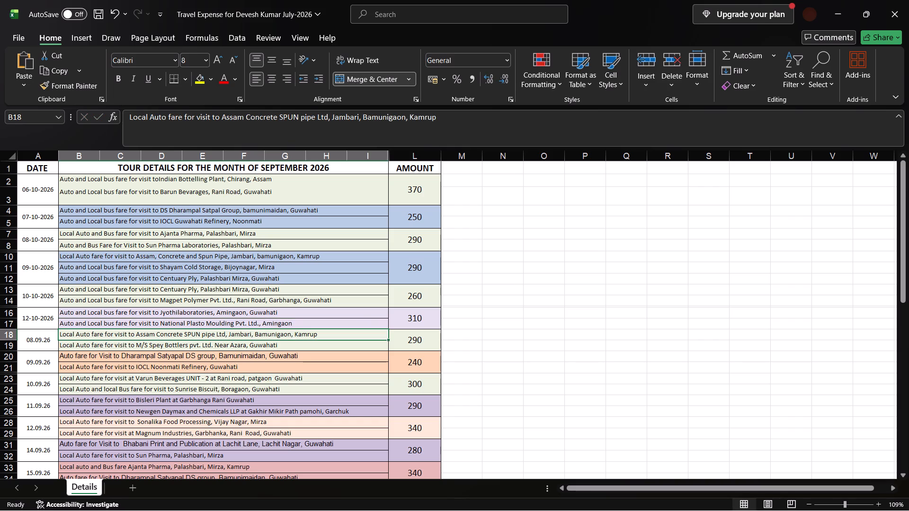
Replace the date in A18 with 13-10-26.
click(35, 343)
key(BackSpace)
text(13)
key(minus)
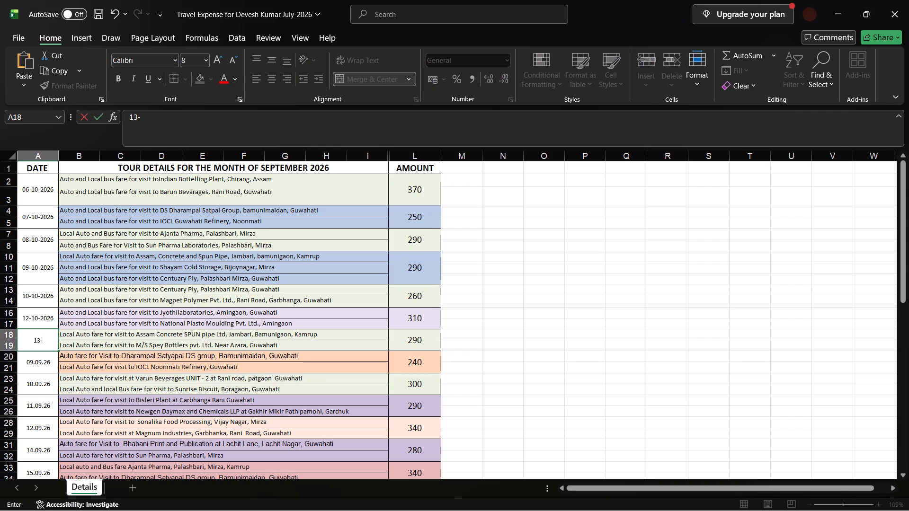
text(10-26)
key(Right)
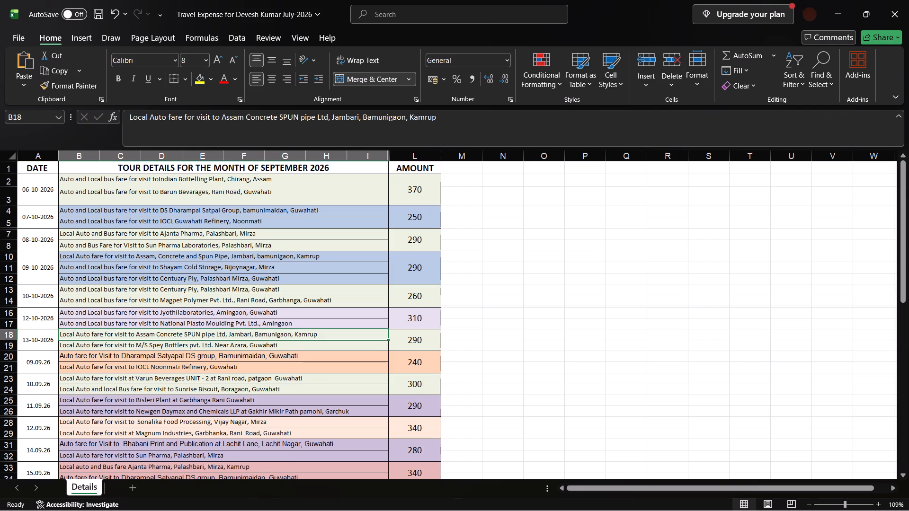
Set the amount for the 12-10-2026 entry, in L16, to 240.
click(432, 317)
key(BackSpace)
text(240)
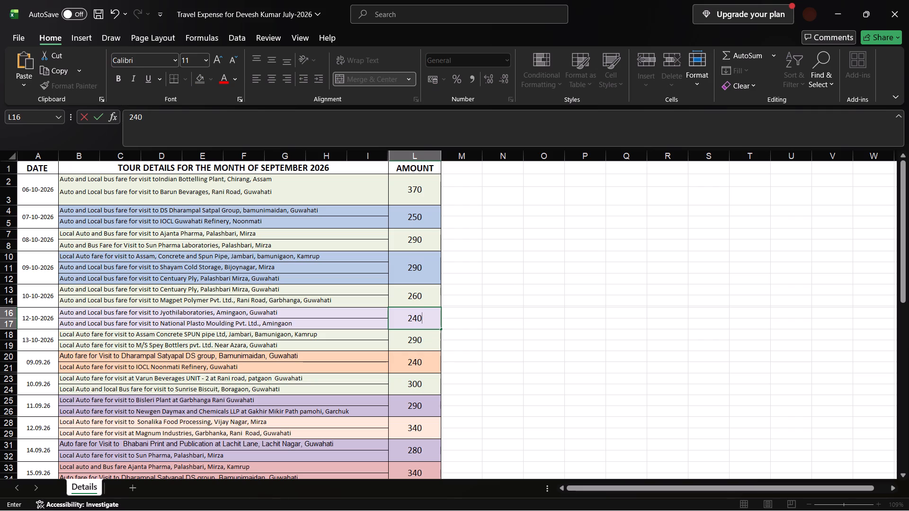
Replace the Assam Concrete text in B18 with "Auto and Local bus fare for visit to Indian LPG Botteling Plant, Mirza".
click(199, 333)
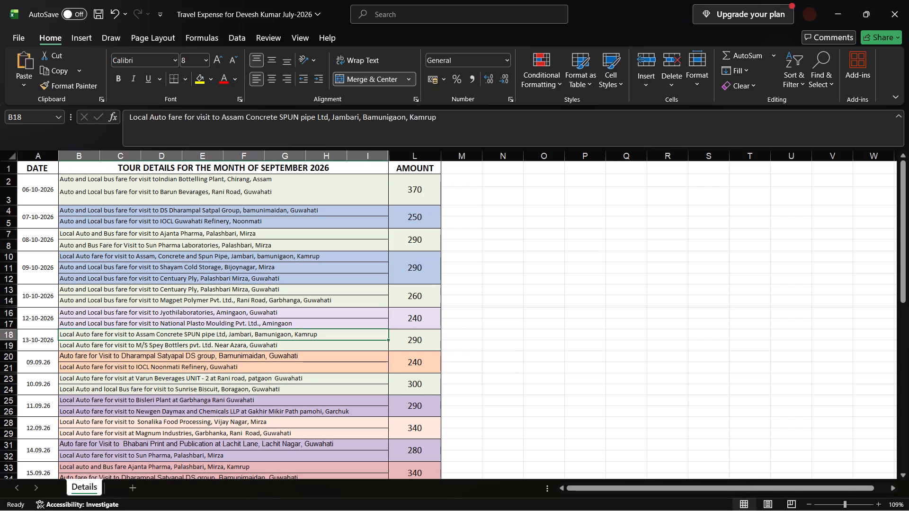
key(BackSpace)
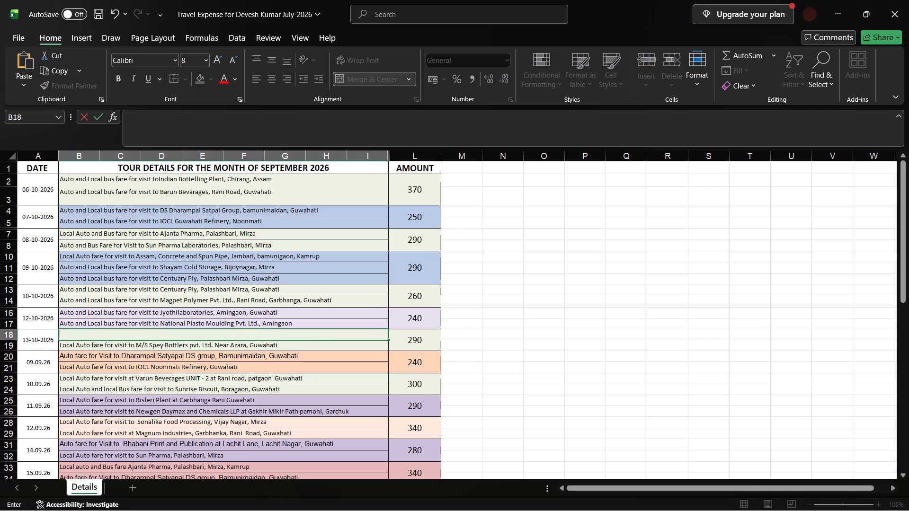
key(ctrl+v)
key(space)
text(Indian LP)
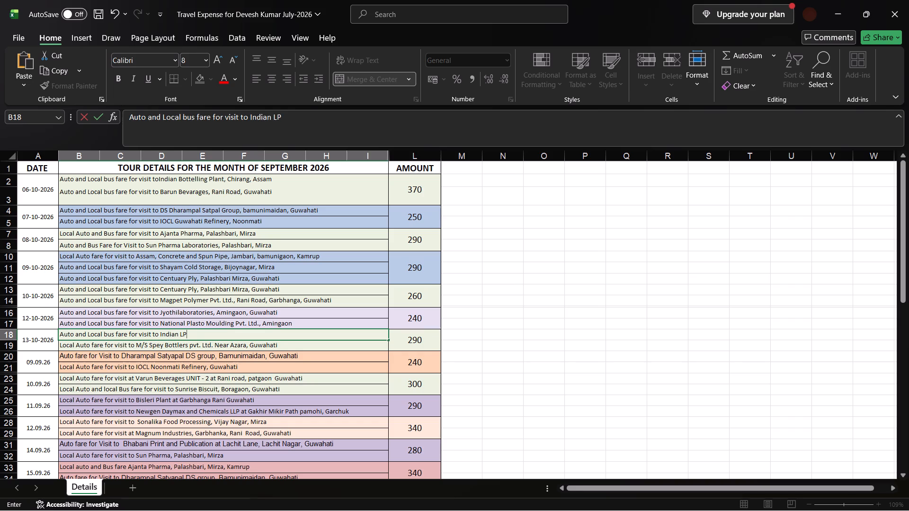
text(G BOy)
key(BackSpace)
text(ttl)
key(BackSpace)
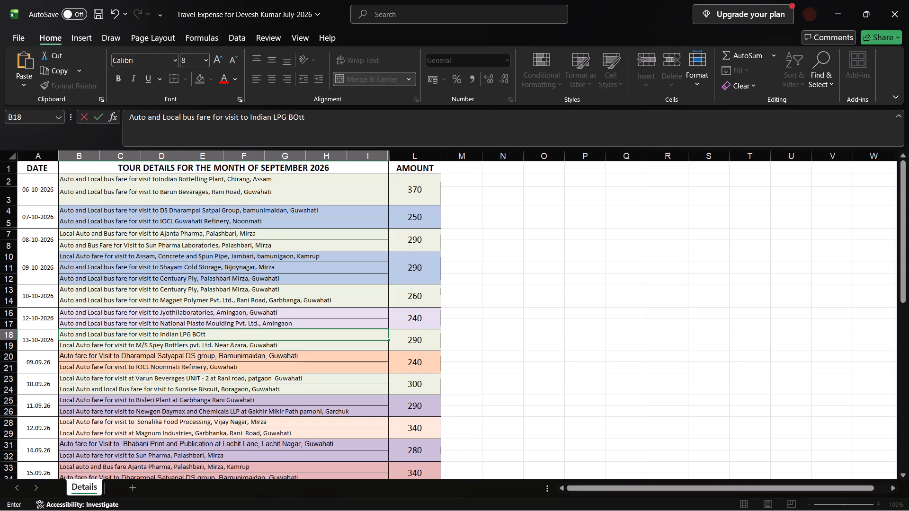
key(BackSpace)
key(BackSpace)
key(BackSpace)
key(o)
text(tteling Plant)
key(space)
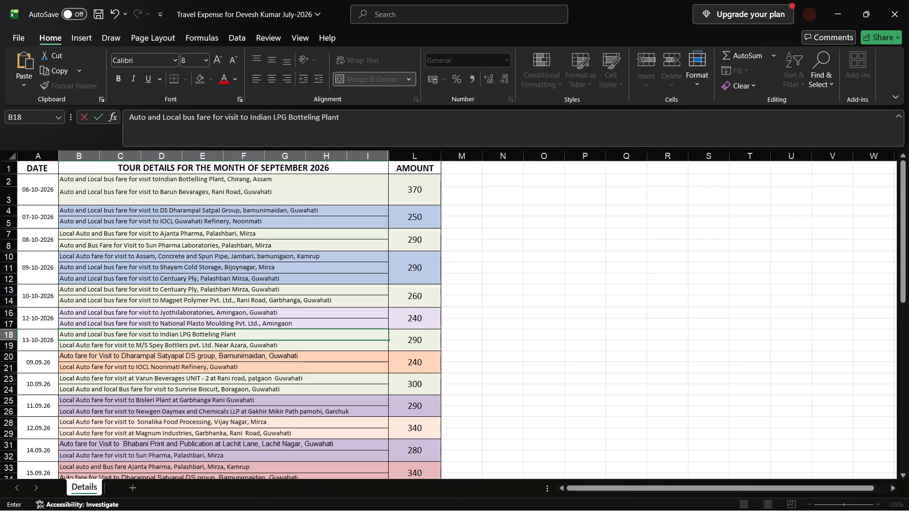
key(BackSpace)
text(, Mirza)
Replace the Spey Bottlers text in B19 with "Auto and Local bus fare for visit to Guwahati carbon Pvt. Ltd., Boragaon, Guwahati".
click(232, 347)
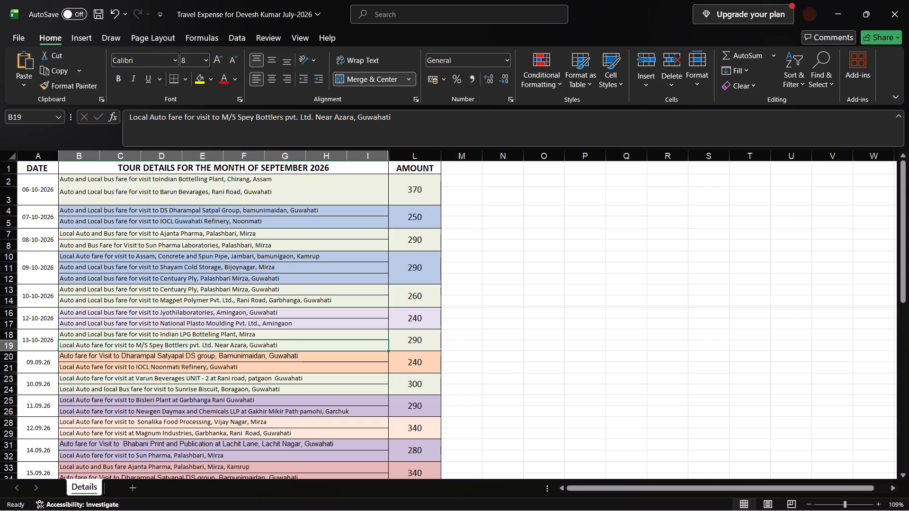
key(BackSpace)
key(ctrl+v)
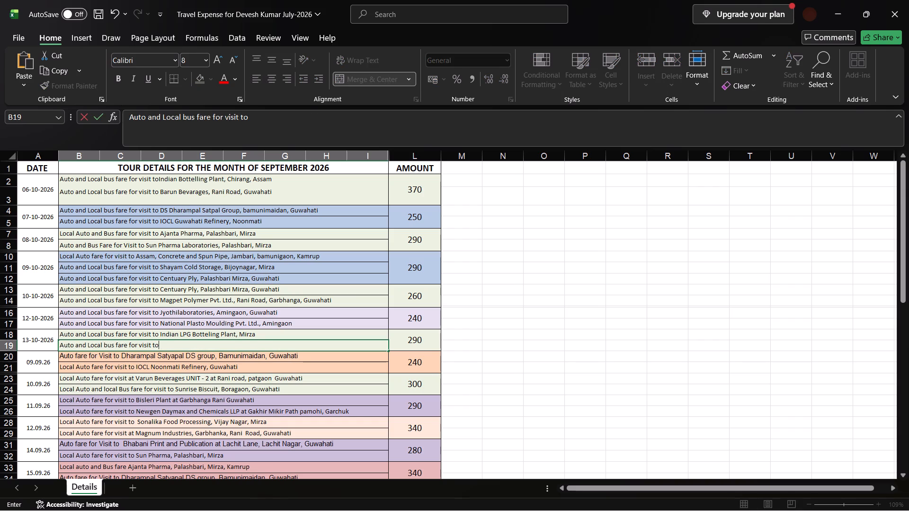
key(space)
text(Gu)
text(waha)
text(ti)
key(space)
text(carbon Pvt)
text(. ltd., Boragaon)
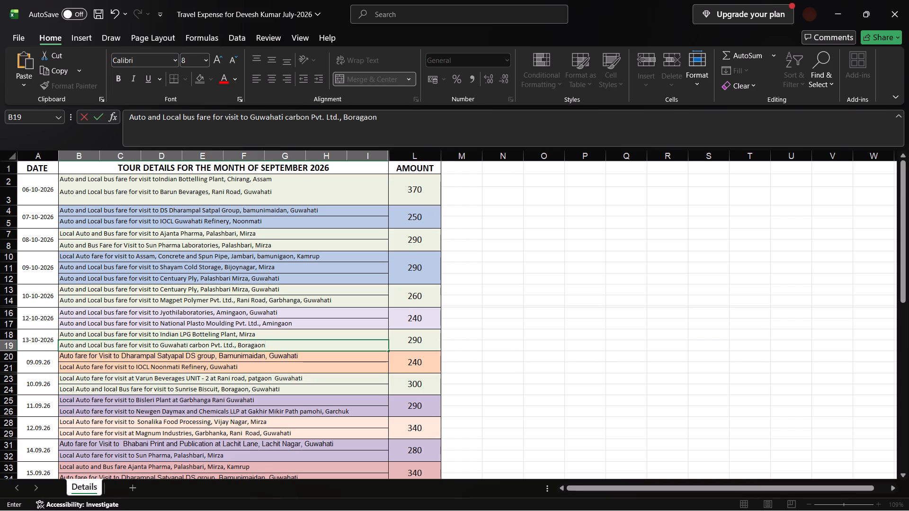
text(, Guwahato)
key(BackSpace)
key(i)
Set the amount for the 13-10-2026 entry, in L18, to 210.
key(Right)
key(BackSpace)
text(210)
Replace the date in A20 with 14-10-26.
key(Down)
key(Left)
key(Left)
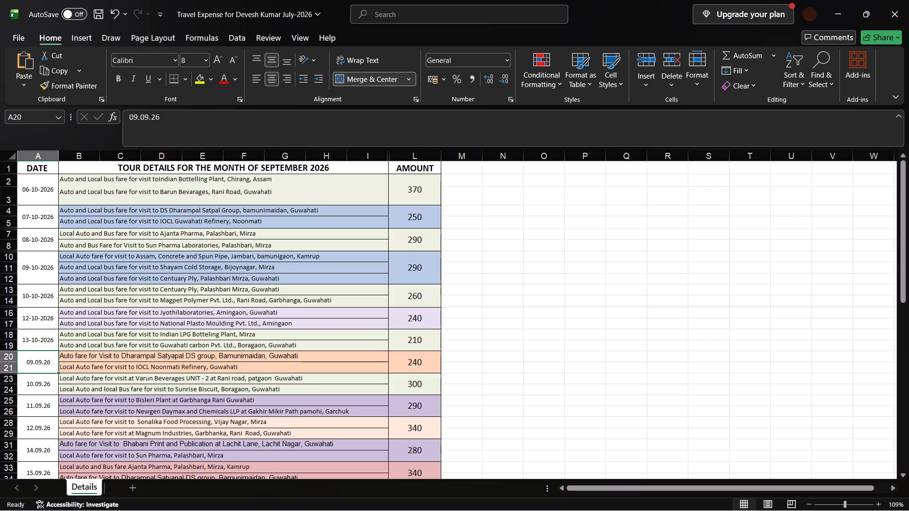
key(BackSpace)
text(14-10-26)
Replace the Dharampal Satyapal text in B20 with "Auto and Local bus fare for visit to Natco Pharma, Mirza".
key(Right)
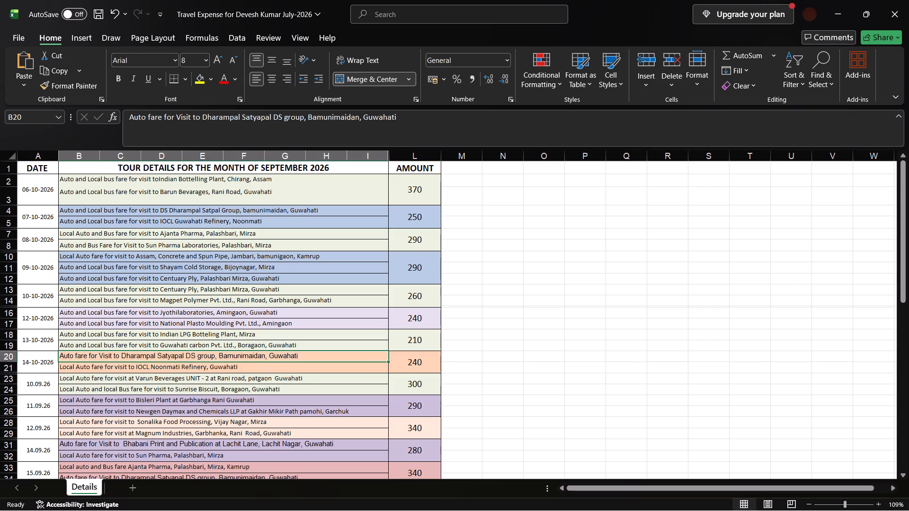
key(BackSpace)
key(ctrl+v)
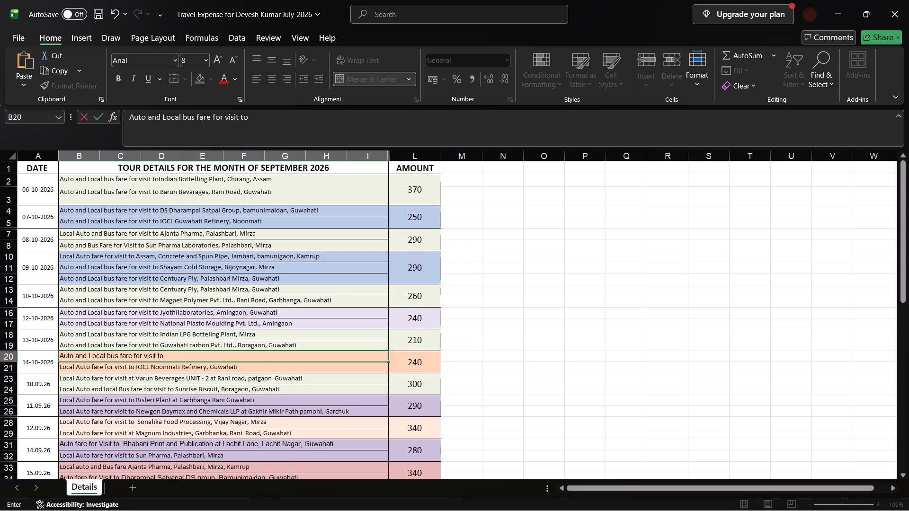
key(space)
text(Nat)
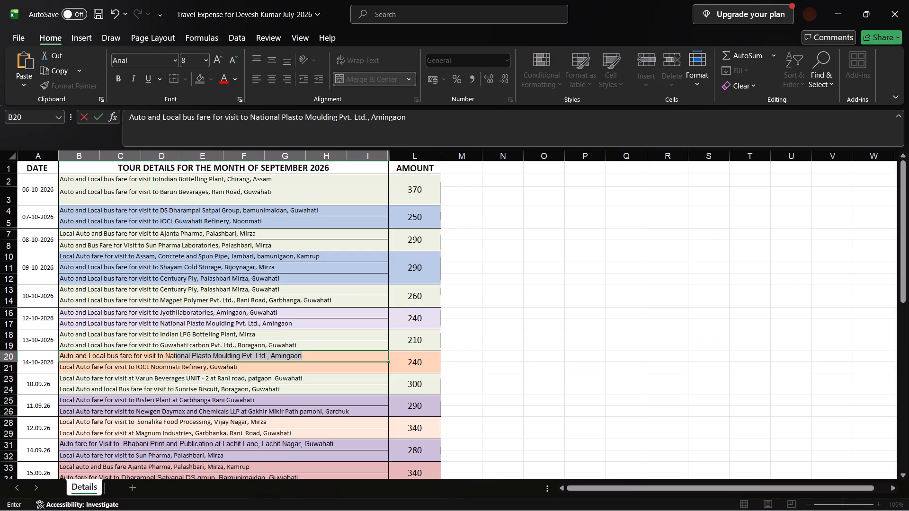
text(co Pharma, Mirza)
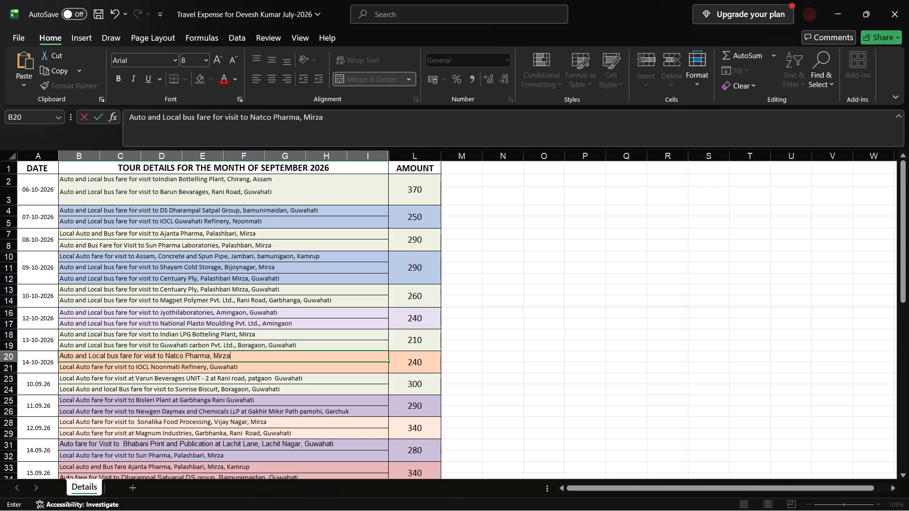
Replace the IOCL Noonmati text in B21 with "Auto and Local bus fare for visit to Daya Engineering, Mirza Railway Station".
key(Down)
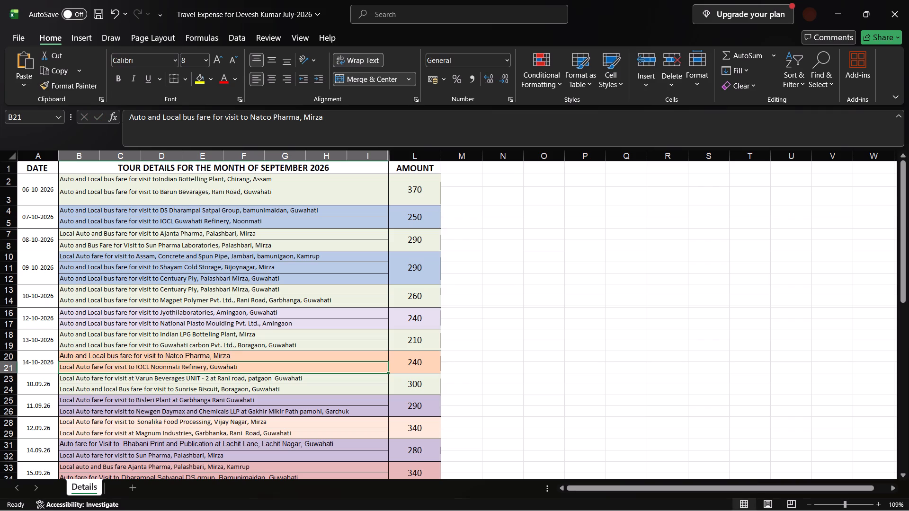
key(BackSpace)
key(ctrl+v)
key(space)
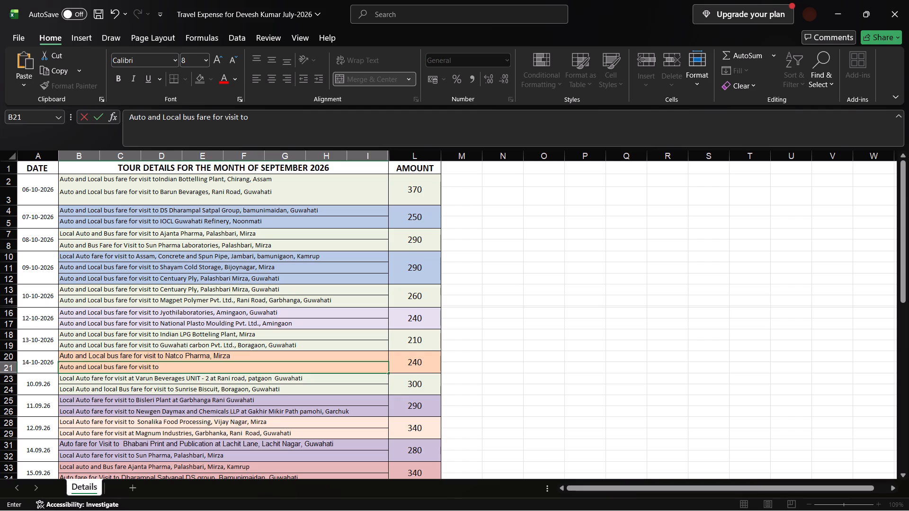
text(D)
text(aya Engineering)
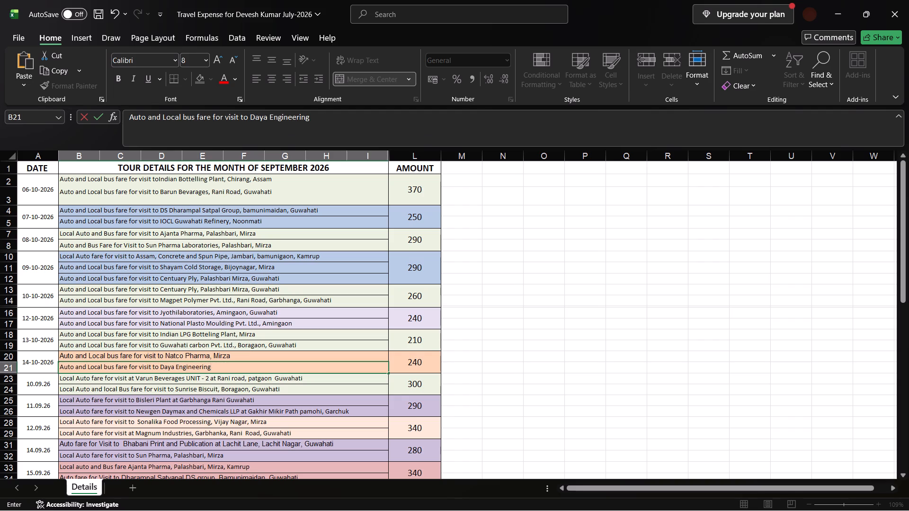
text(, Mirza)
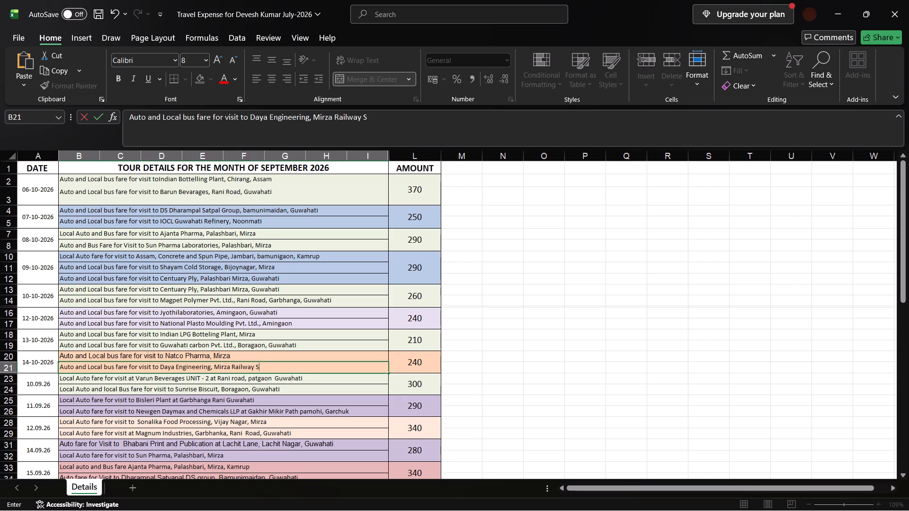
text(ATION)
key(BackSpace)
key(BackSpace)
key(BackSpace)
key(BackSpace)
key(BackSpace)
text(ation)
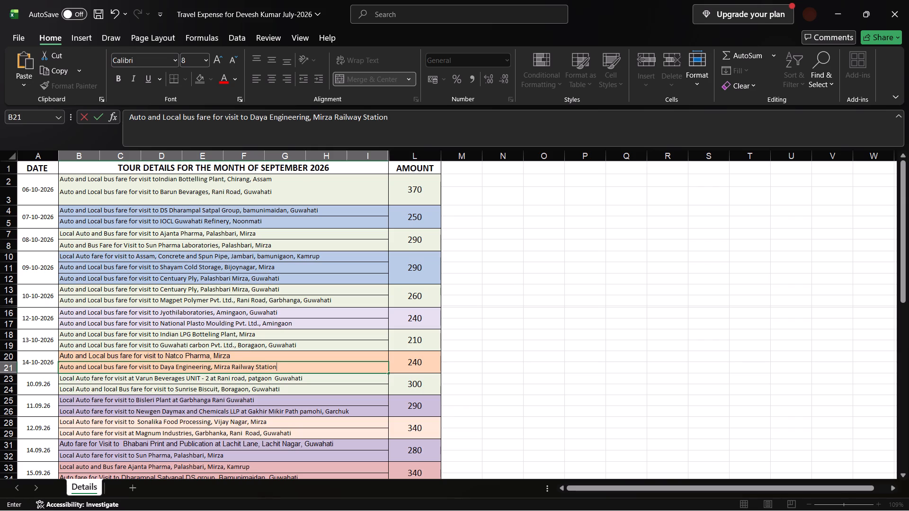
Set the amount for the 14-10-2026 entry, in L20, to 280.
click(410, 364)
key(BackSpace)
text(280)
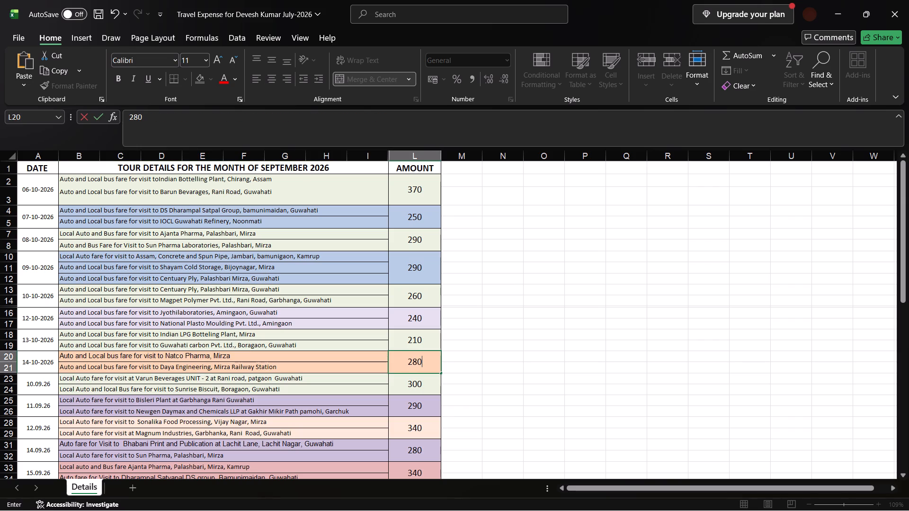
Replace the Varun Beverages text in B23 with "Auto and Local bus fare for visit to Newgen Dry Mix, Garchuk, Guwahati".
click(165, 378)
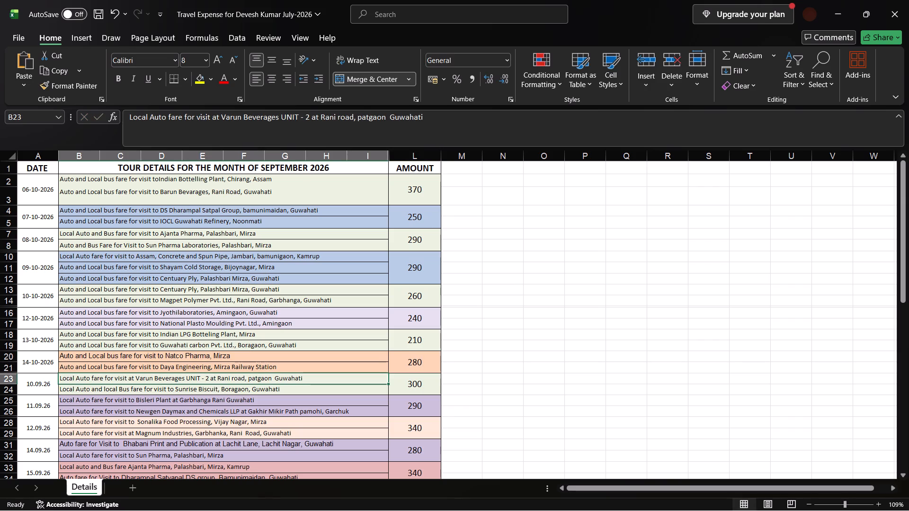
key(BackSpace)
key(ctrl+v)
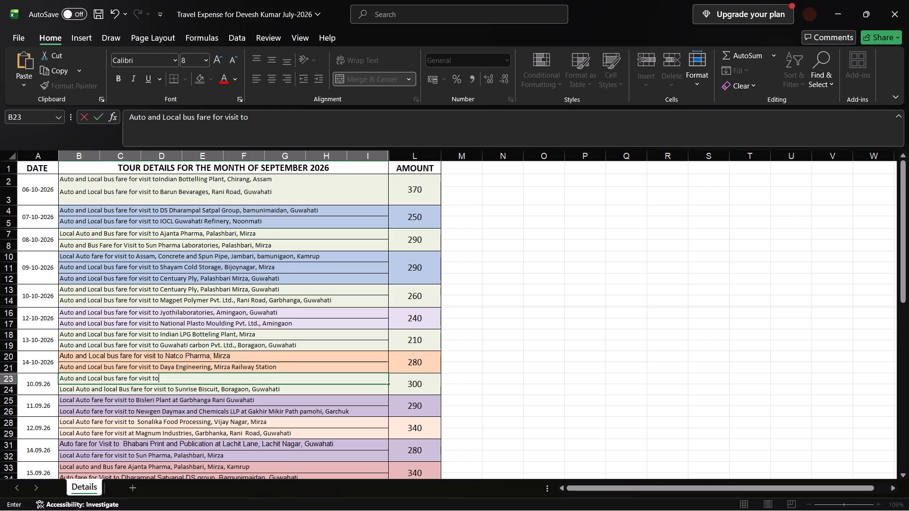
key(space)
text(Newgen Dry Mix)
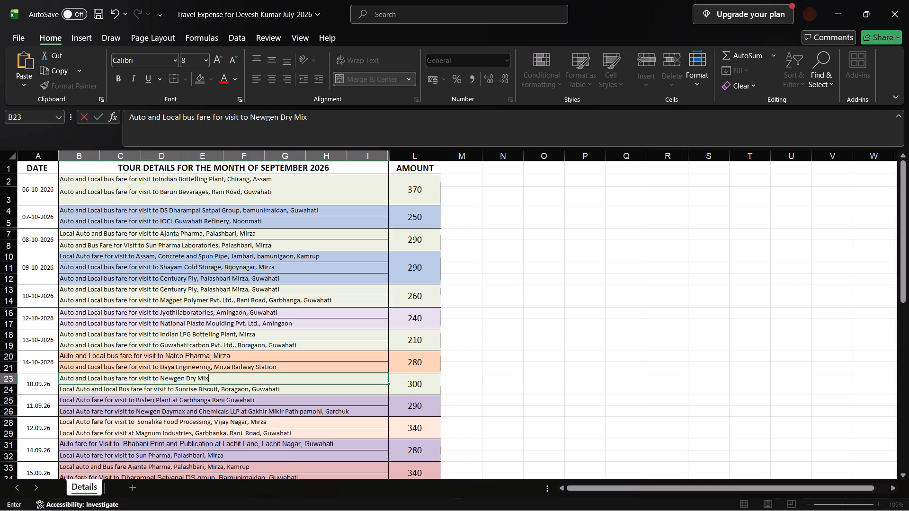
key(comma)
key(space)
text(Garchu)
key(k)
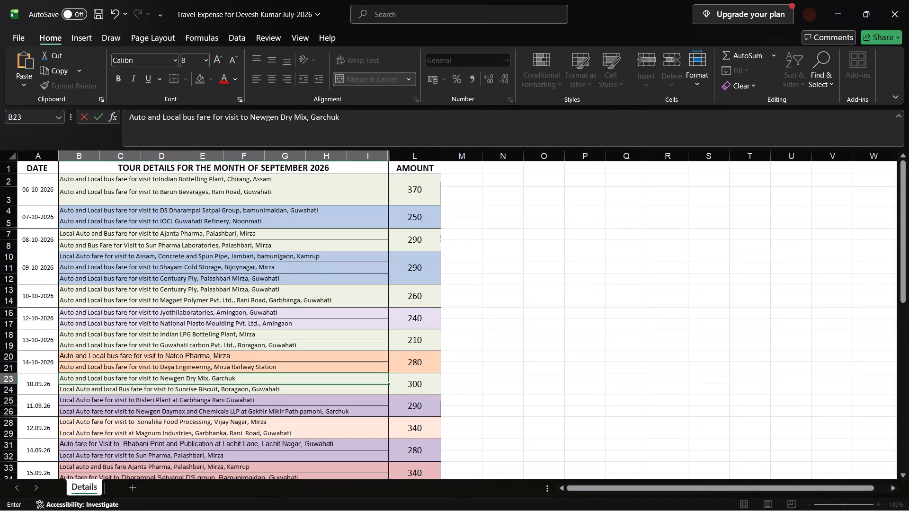
key(space)
key(BackSpace)
text(, Guwh)
key(BackSpace)
text(ahati)
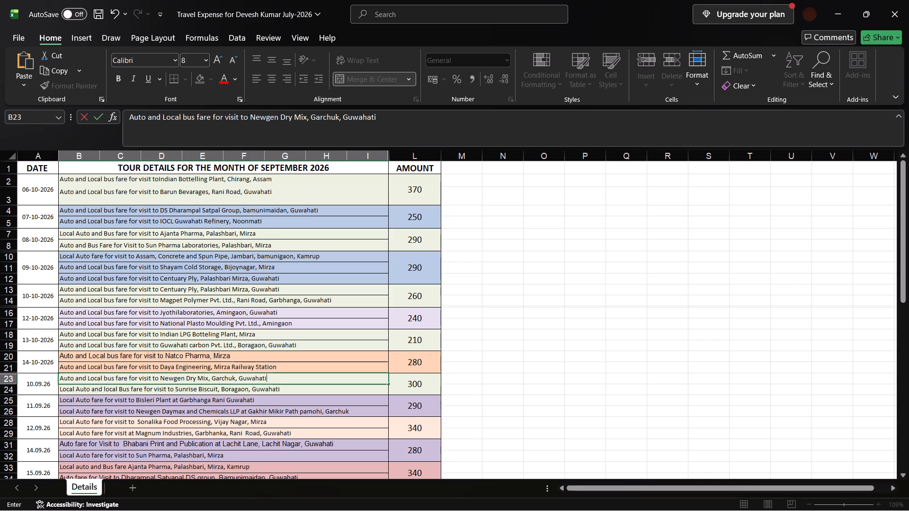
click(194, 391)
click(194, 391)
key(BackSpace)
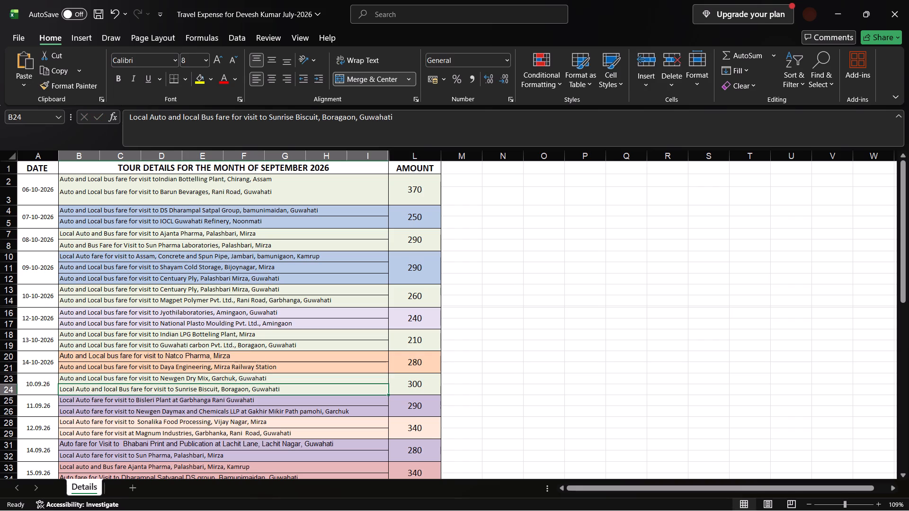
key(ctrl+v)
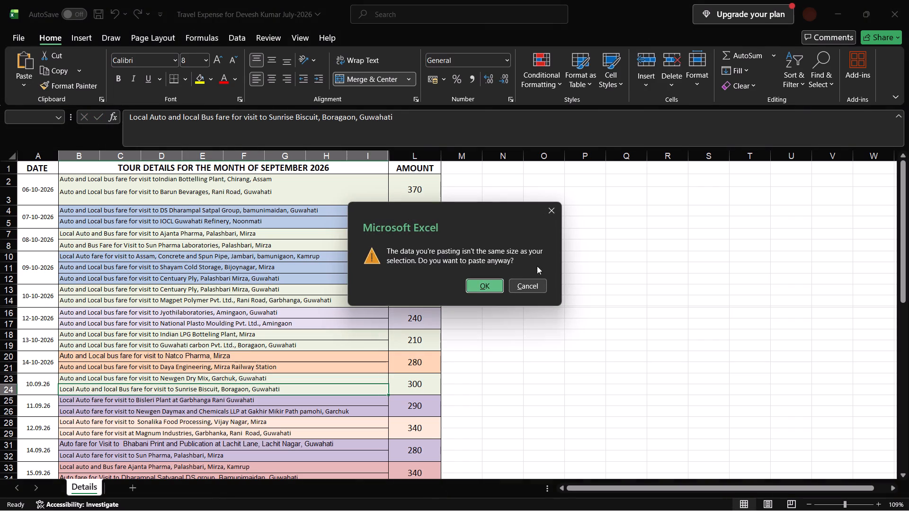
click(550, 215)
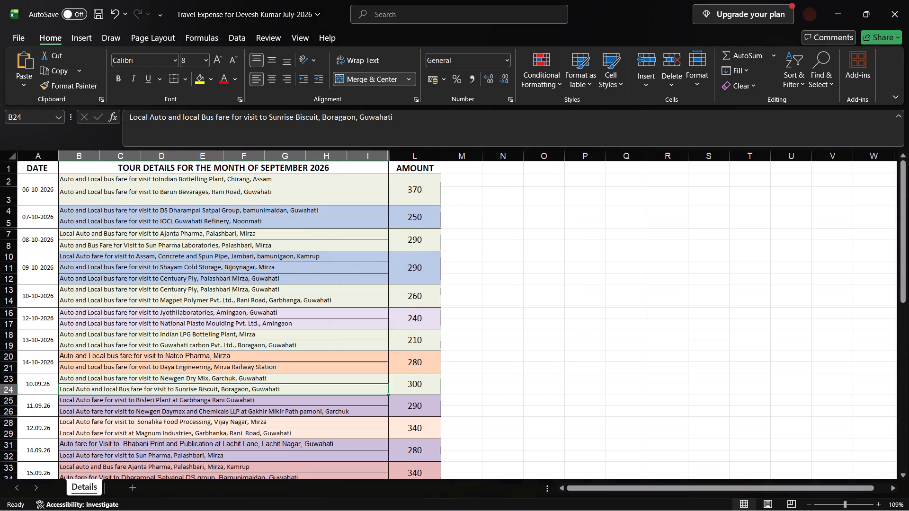
Replace the 10.09.26 date in A23 with 15-10-2026.
click(278, 381)
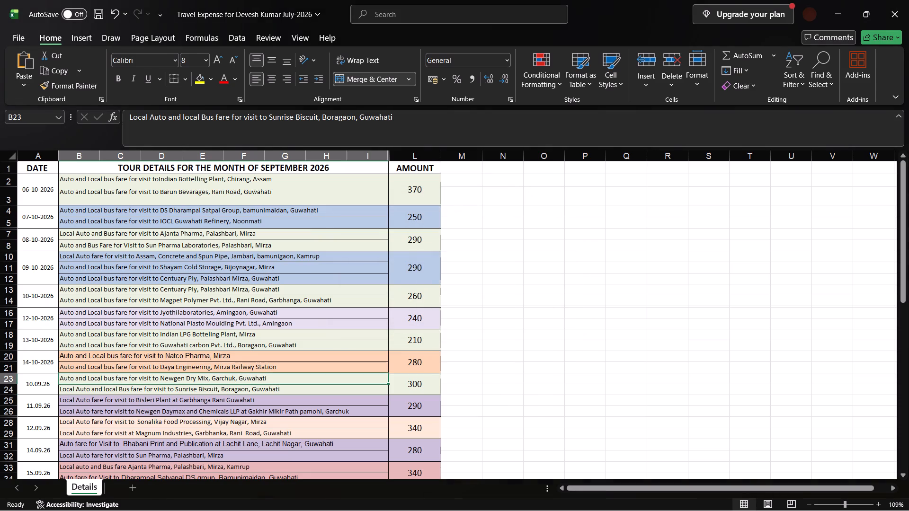
click(32, 382)
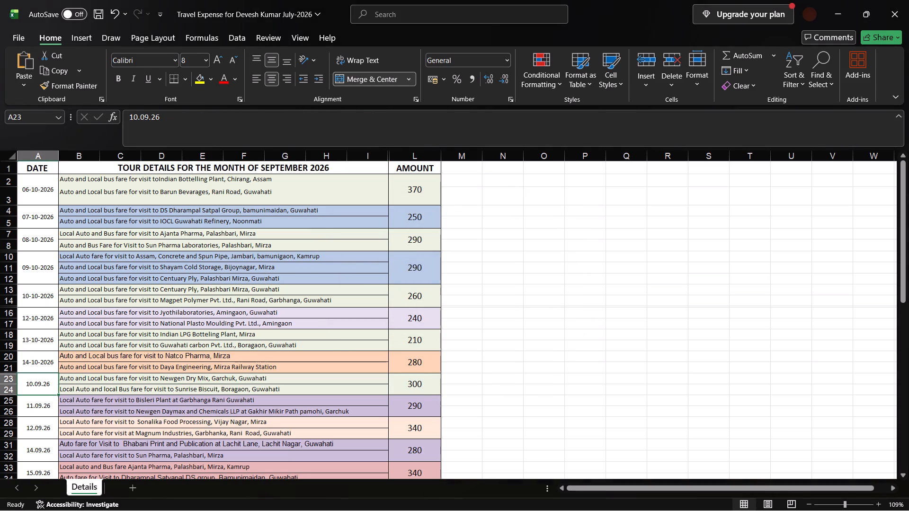
click(50, 389)
key(BackSpace)
text(15-)
text(100)
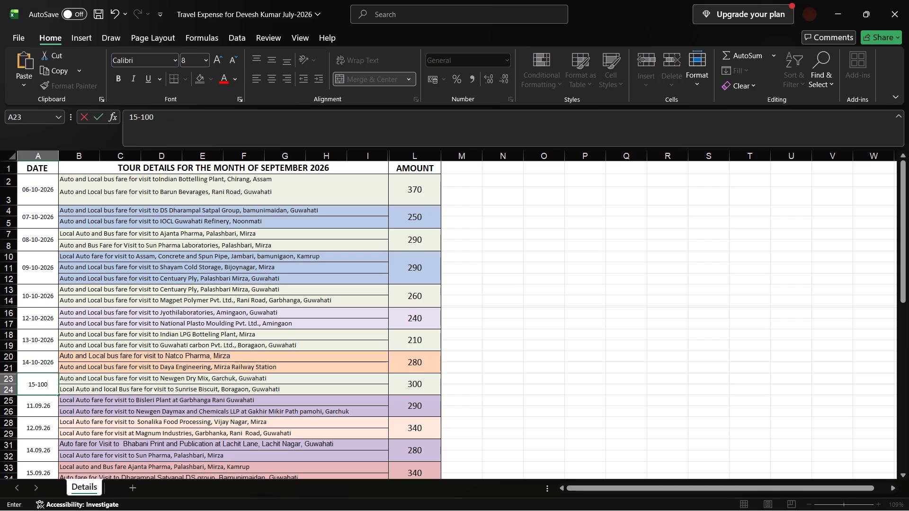
key(BackSpace)
text(-2026)
Clear the Sunrise Biscuit visit description from B24, under the 15-10-2026 entry.
drag(83, 390, 143, 390)
key(BackSpace)
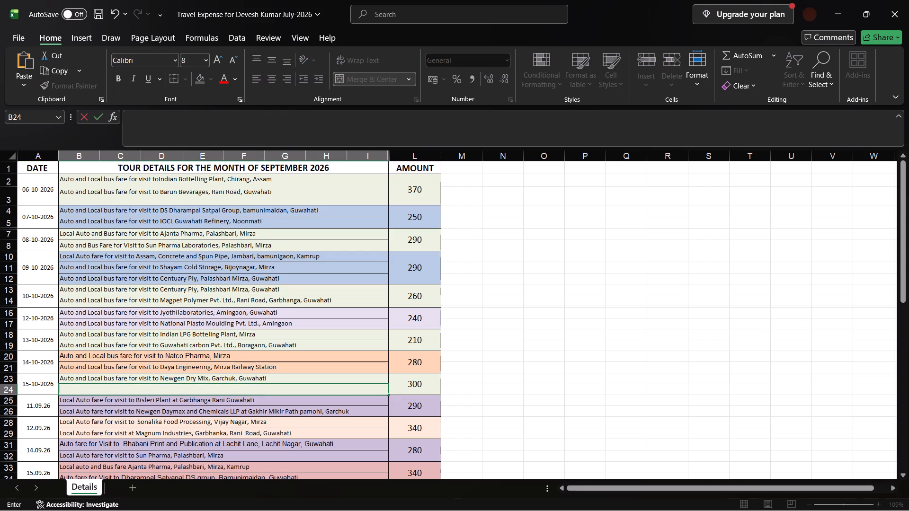
Replace the 11.09.26 date in A25 with 21-10-2026.
click(32, 403)
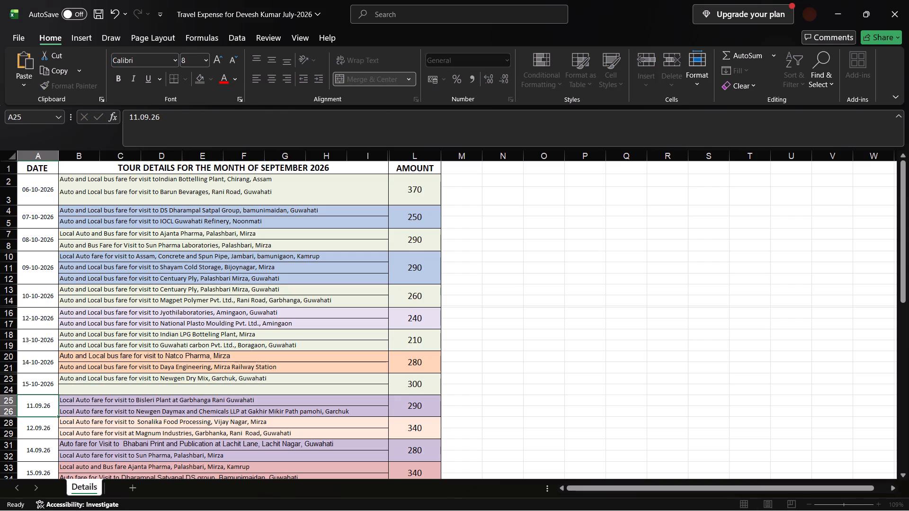
key(BackSpace)
text(21)
key(minus)
key(0)
key(BackSpace)
text(10-26)
key(Right)
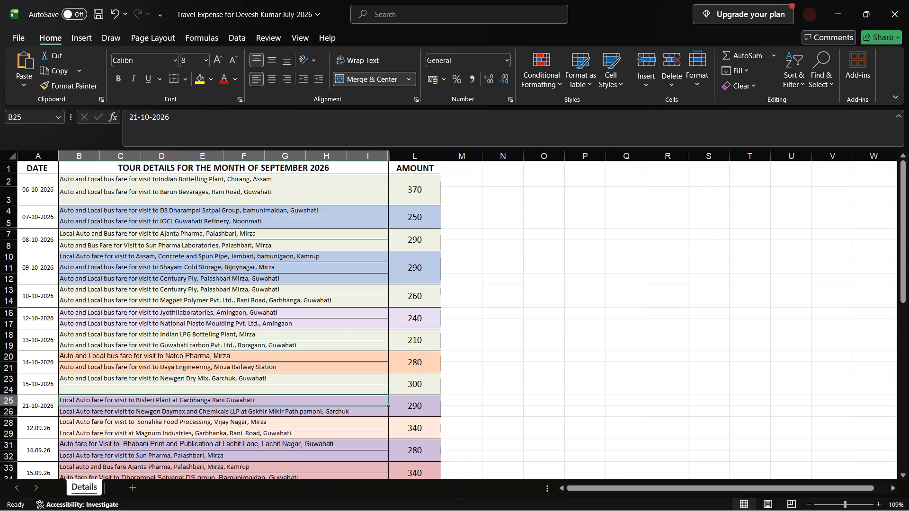
Replace the Bisleri Plant text in B25 with "Guwahati to Delhi NSP Office (Train Ticket Attached and Local Auto Fare for Home to Railway Station)".
key(BackSpace)
text(Guwaha)
text(ti)
key(space)
text(to De)
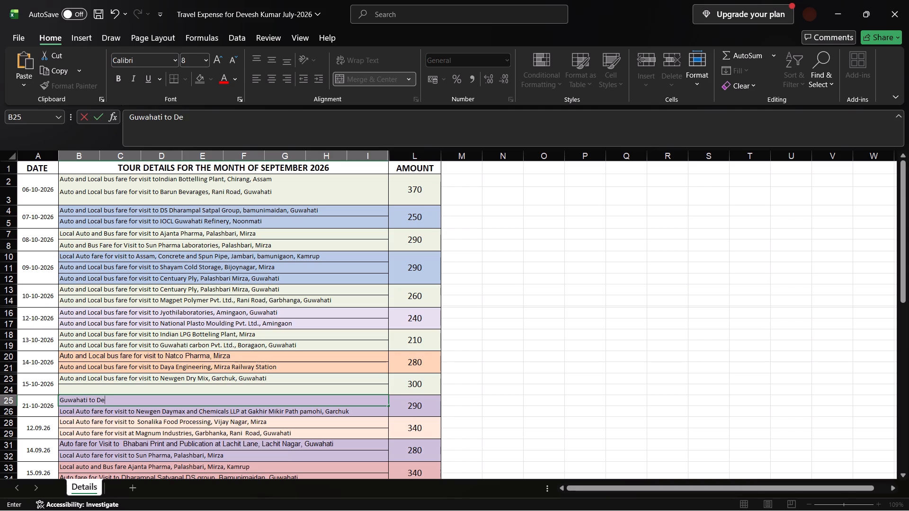
text(lhi NSP)
key(space)
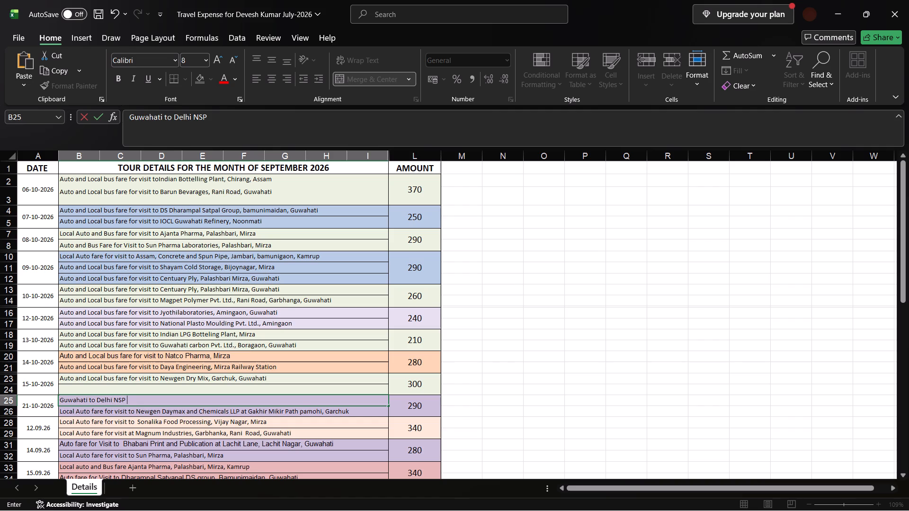
key(o)
key(BackSpace)
text(Office)
key(space)
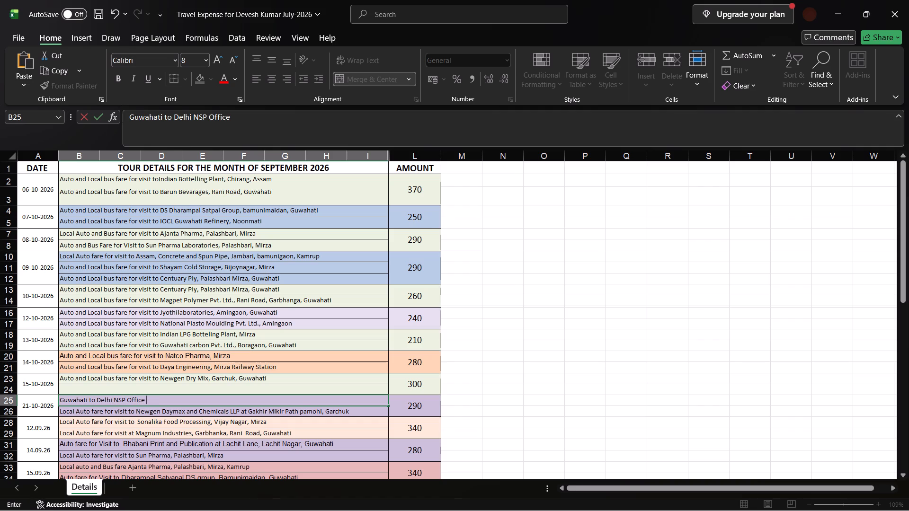
key(BackSpace)
key(space)
text(()
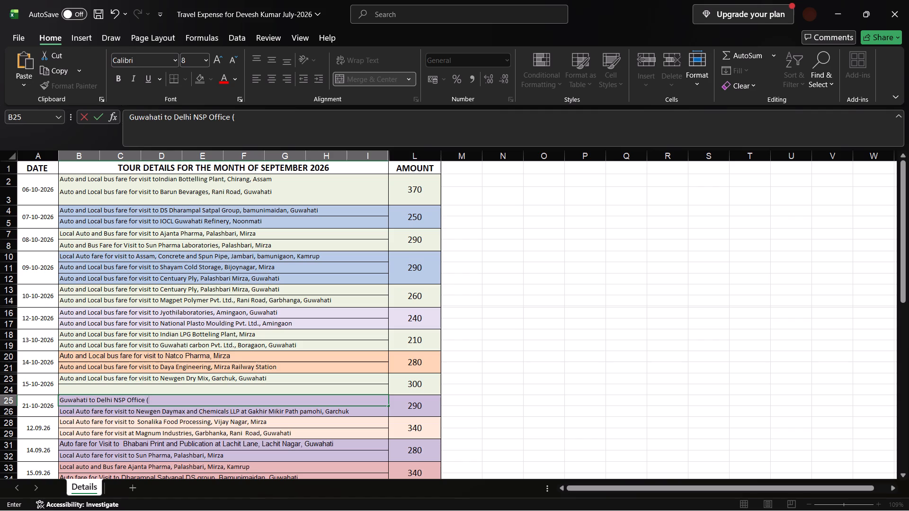
text(Railway)
key(space)
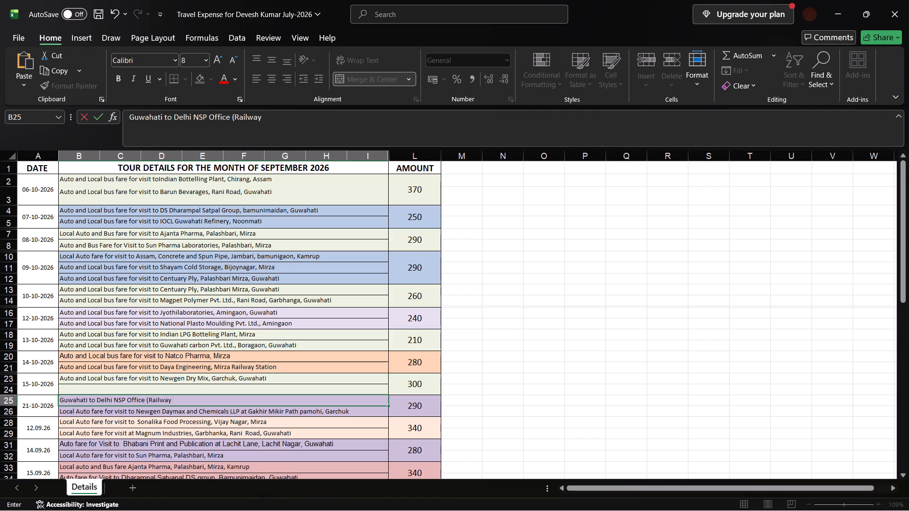
key(BackSpace)
key(BackSpace)
key(BackSpace)
key(BackSpace)
key(BackSpace)
key(BackSpace)
key(BackSpace)
key(BackSpace)
text(Train Ticket Attached)
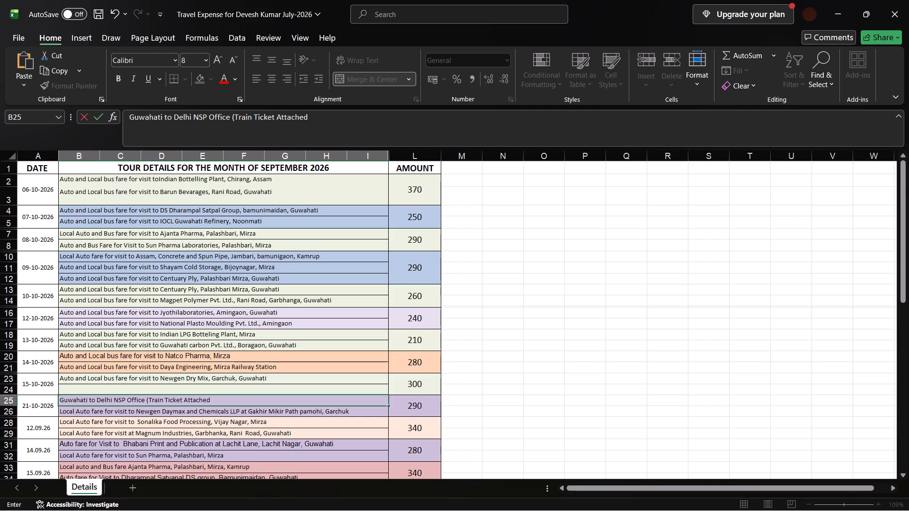
key(space)
text(and Local Auto)
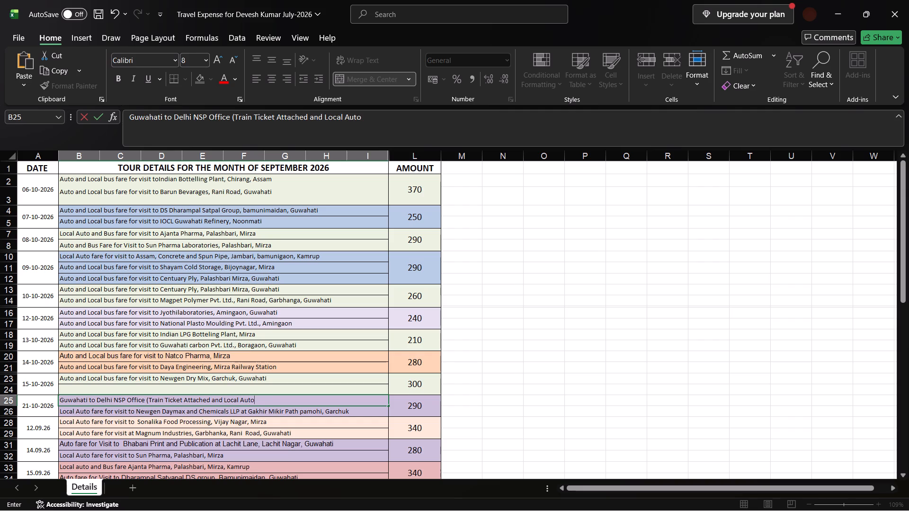
key(space)
text(Fare)
key(space)
text(for)
key(space)
text(Hom)
key(e)
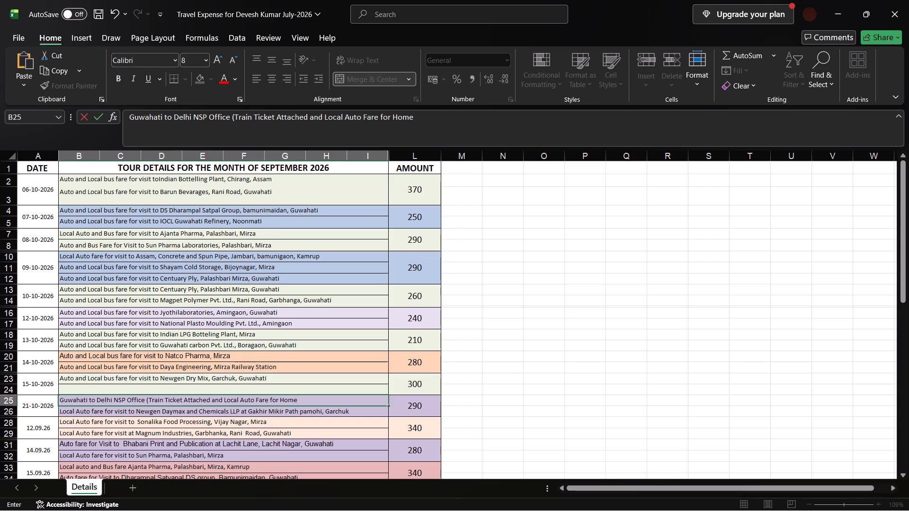
key(space)
text(to Railway Sta)
key(i)
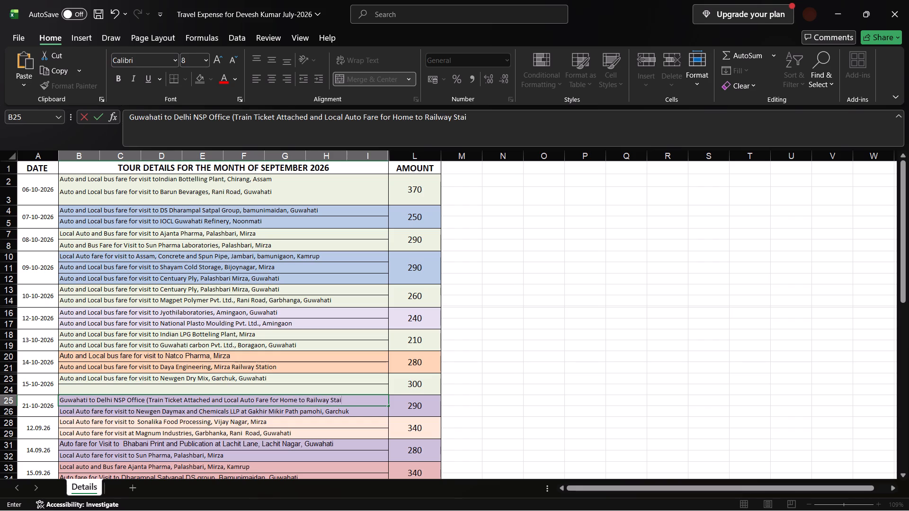
key(BackSpace)
text(tion)
key(shift+parenright)
key(Right)
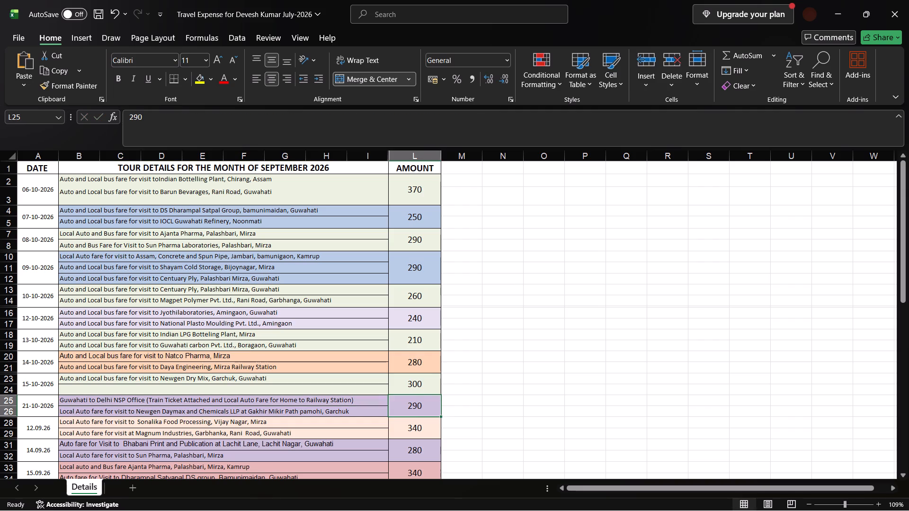
Set the amount for the 21-10-2026 entry, in L25, to the text 3908+320.
key(BackSpace)
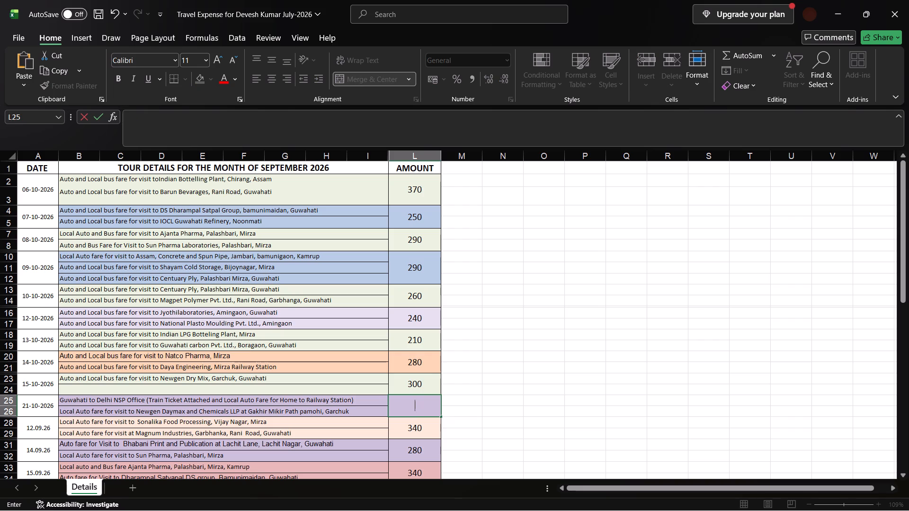
text(3908)
key(shift+plus)
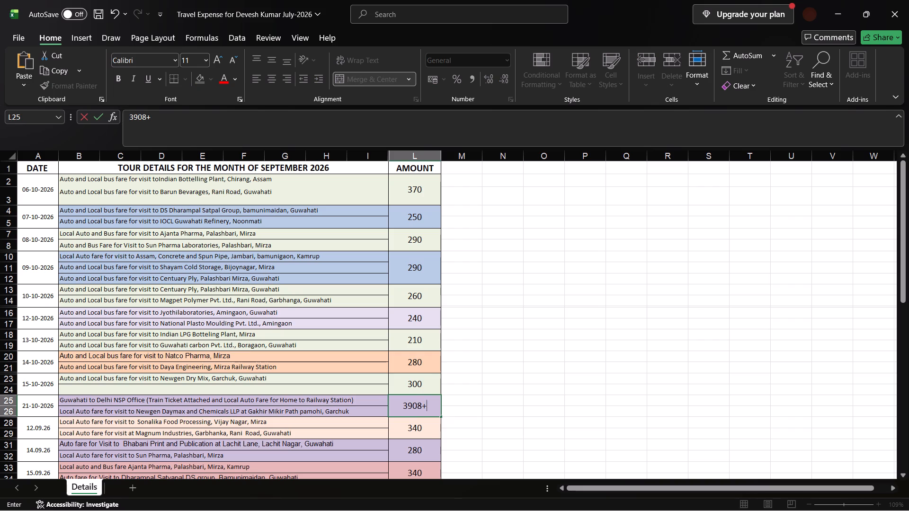
text(320)
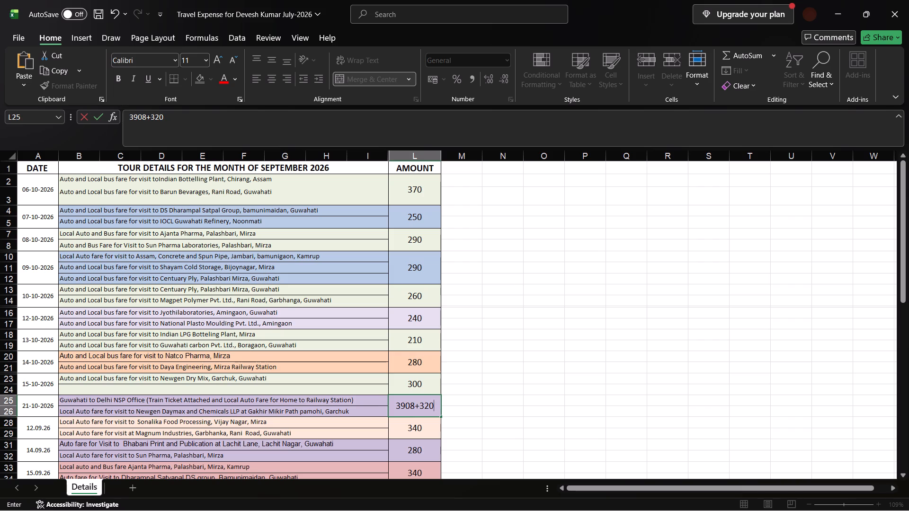
Clear the Newgen Daymax and Chemicals visit description from B26, under the 21-10-2026 entry.
click(118, 413)
key(BackSpace)
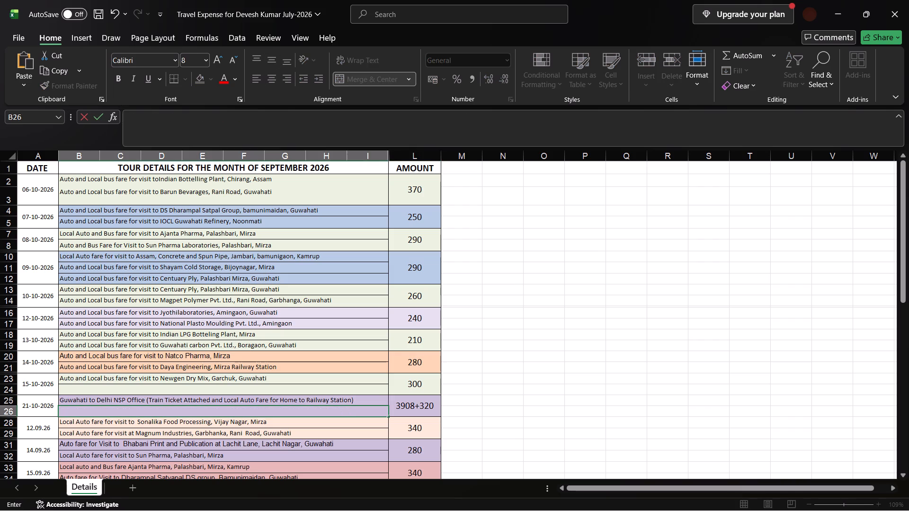
Replace the 12.09.26 date in A28 with 22-10-2026.
click(28, 424)
key(BackSpace)
text(22)
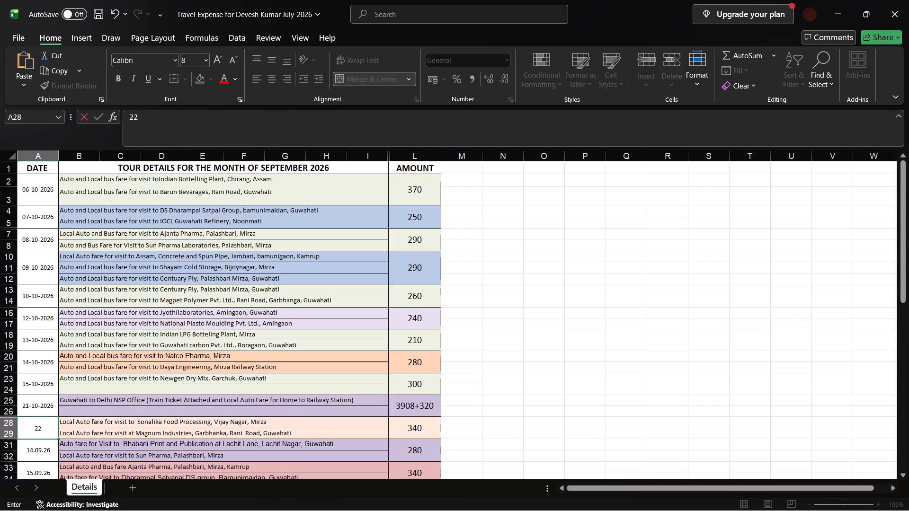
key(minus)
text(10)
key(minus)
text(26)
key(Right)
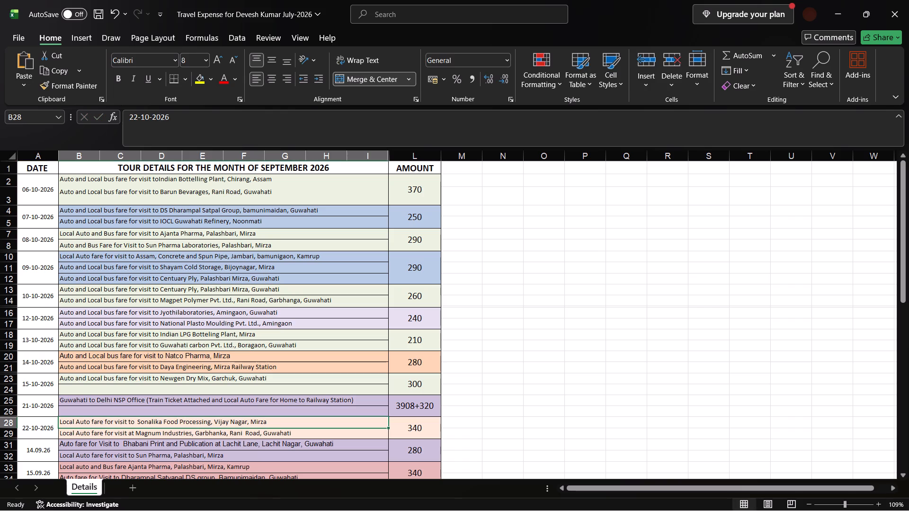
Replace the Sonalika Food Processing visit text in B28 with "Local Auto and Bus Fare for Hotel to NSP Office Delhi".
key(BackSpace)
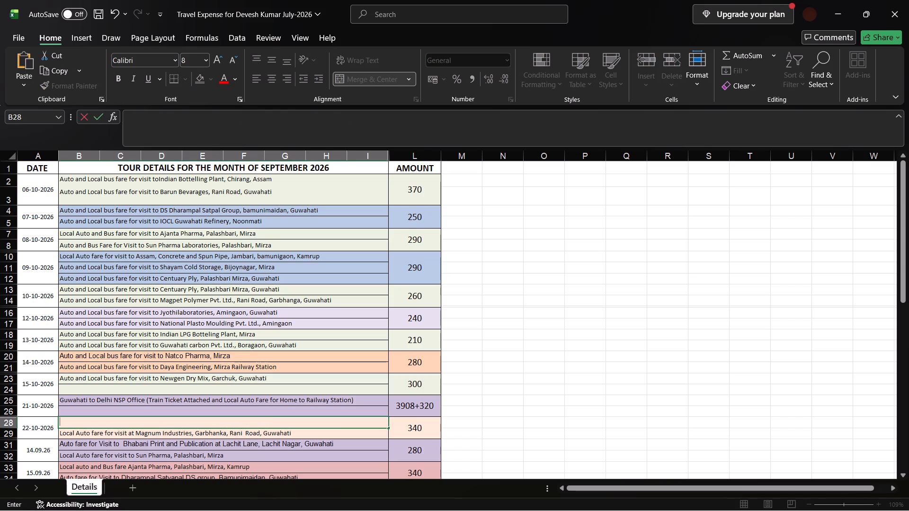
text(Lo)
text(cal Auto and Bus)
key(space)
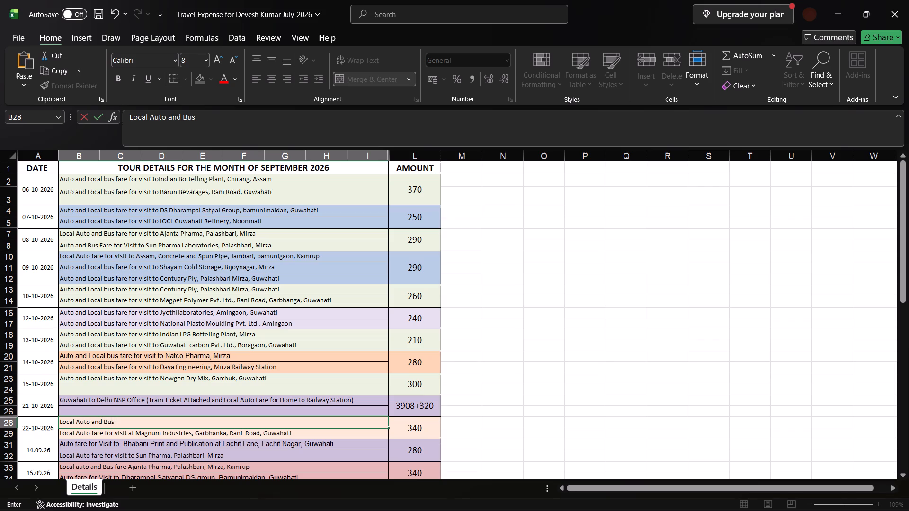
text(Fare for Hotel to NSP o)
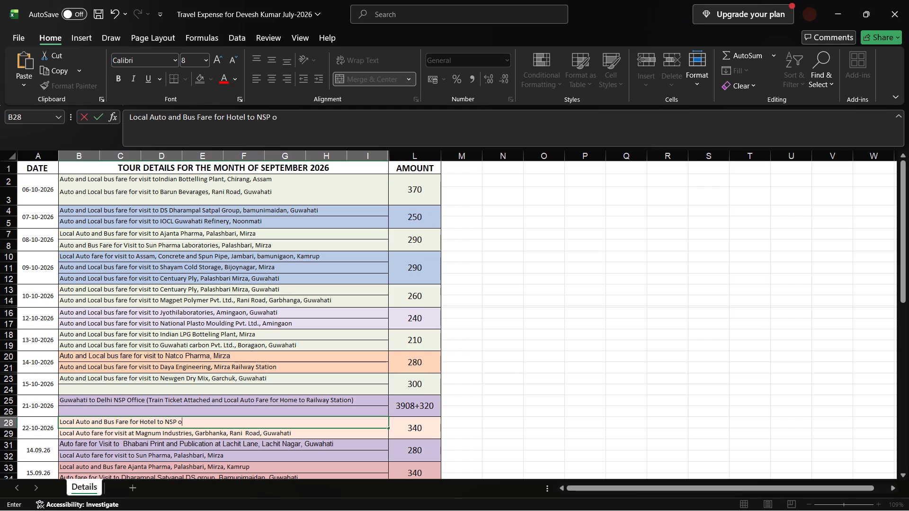
key(BackSpace)
text(Offic)
key(space)
key(BackSpace)
text(e Delhu)
key(BackSpace)
key(i)
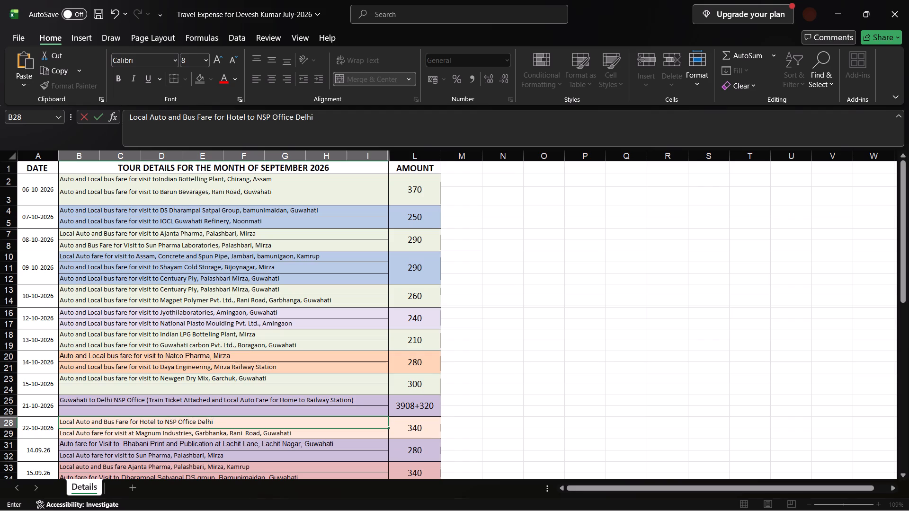
key(Right)
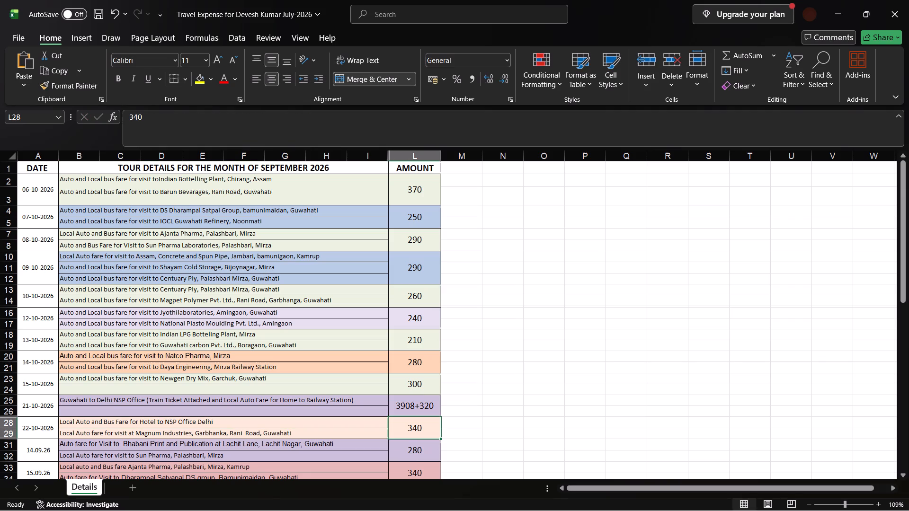
Set the amount for the 22-10-2026 entry, in L28, to 240.
key(BackSpace)
text(240)
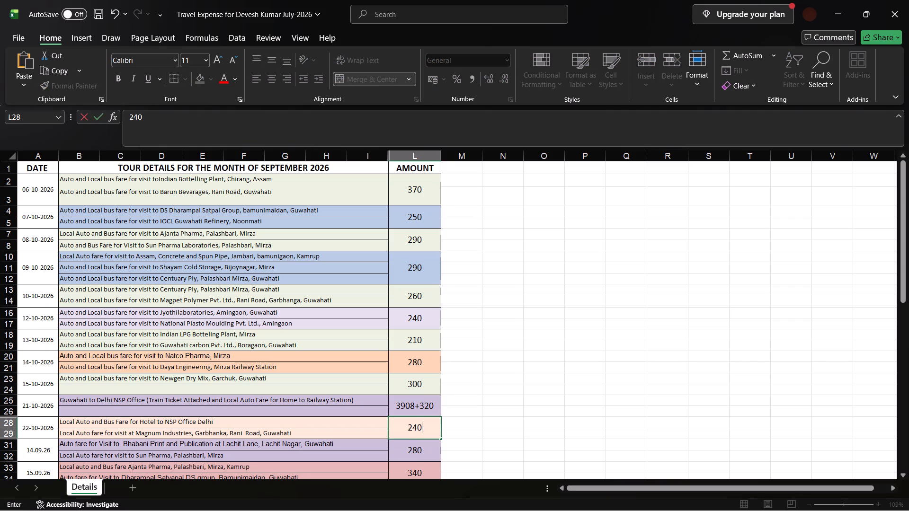
Clear the Magnum Industries visit description from B29, under the 22-10-2026 entry.
click(73, 436)
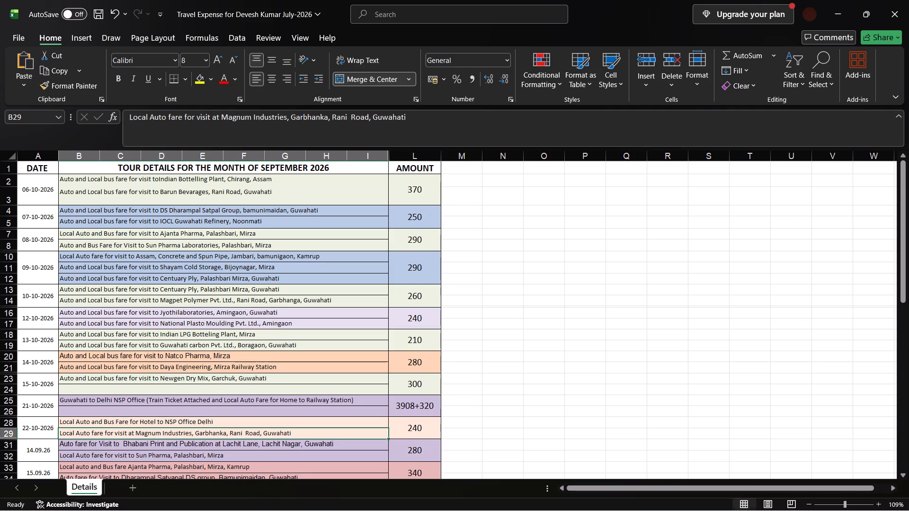
key(BackSpace)
Replace the 14.09.26 date in A31 with 23-10-2026.
click(28, 449)
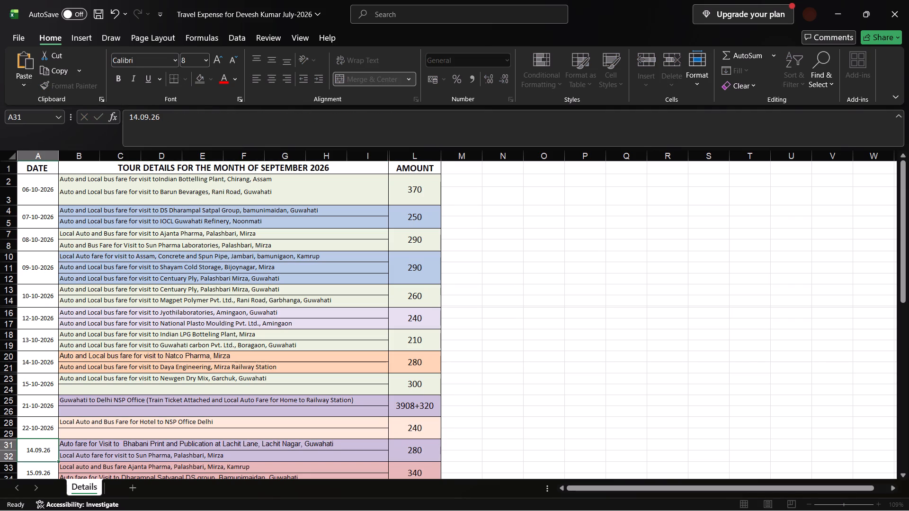
key(BackSpace)
text(23-)
text(10-26)
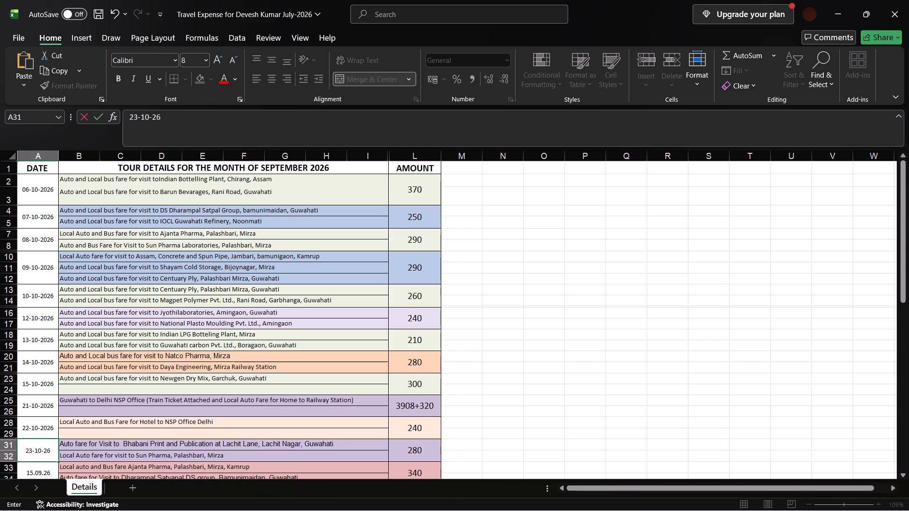
key(Right)
Replace the Bhabani Print and Publication visit text in B31 with "NSP Office to Hotel (UP and DOWN)".
key(BackSpace)
text(NSP)
key(space)
text(office delh)
key(BackSpace)
key(BackSpace)
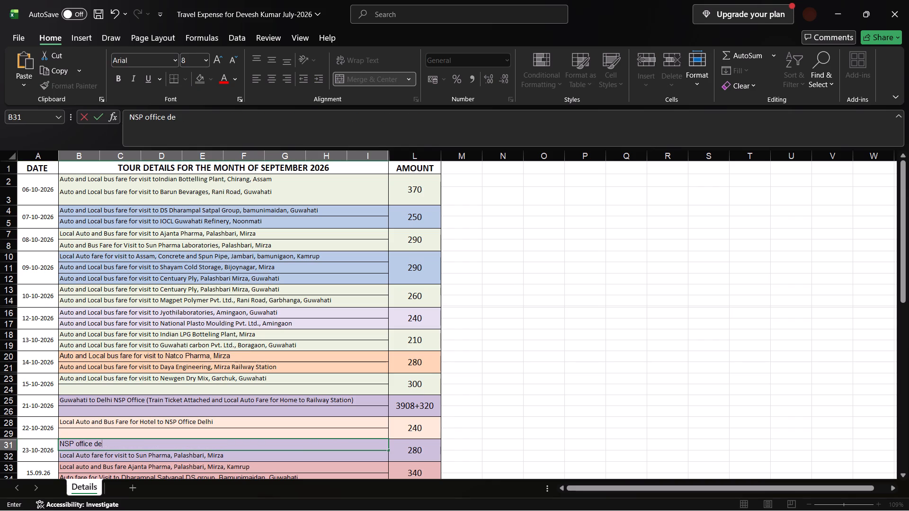
key(BackSpace)
key(BackSpace)
text(Delhi)
text(===)
key(BackSpace)
key(BackSpace)
key(BackSpace)
key(BackSpace)
key(BackSpace)
key(BackSpace)
key(BackSpace)
key(BackSpace)
key(BackSpace)
key(BackSpace)
key(BackSpace)
key(BackSpace)
key(BackSpace)
key(BackSpace)
key(BackSpace)
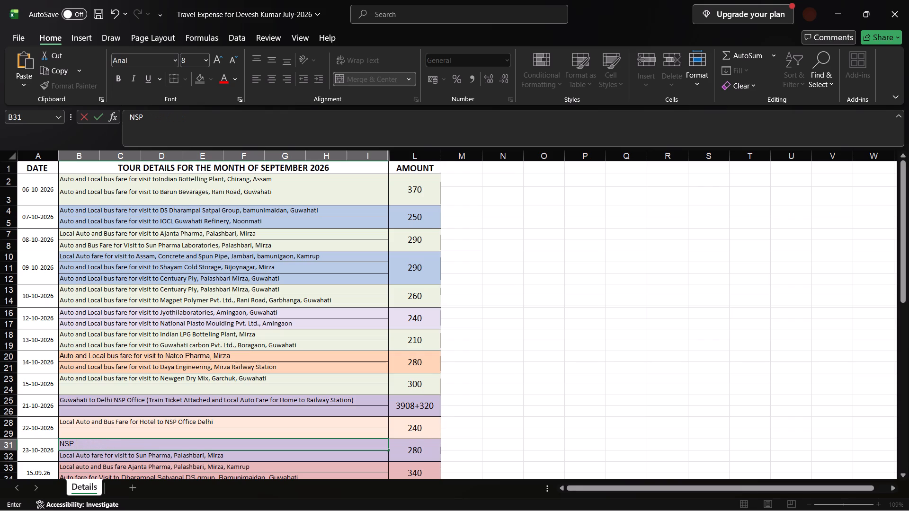
text(Office to Hotel)
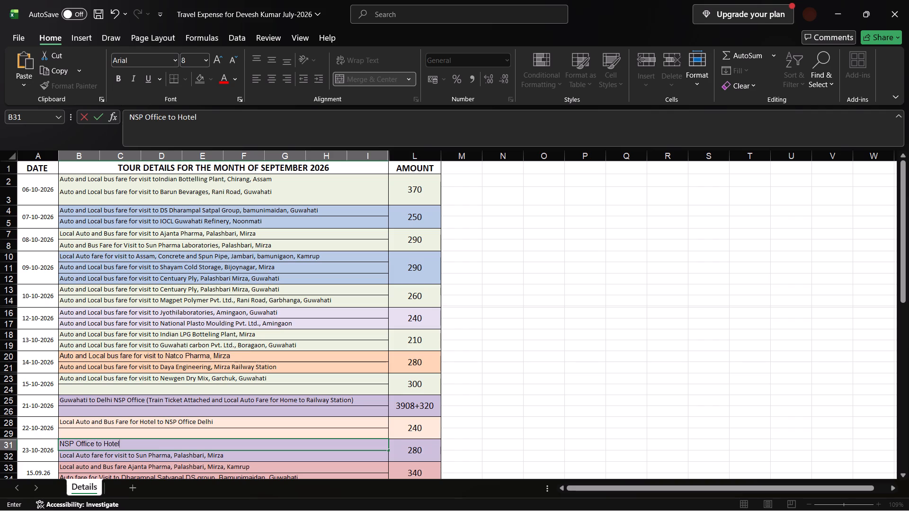
key(space)
text((UP and DOWN)
key(shift+parenright)
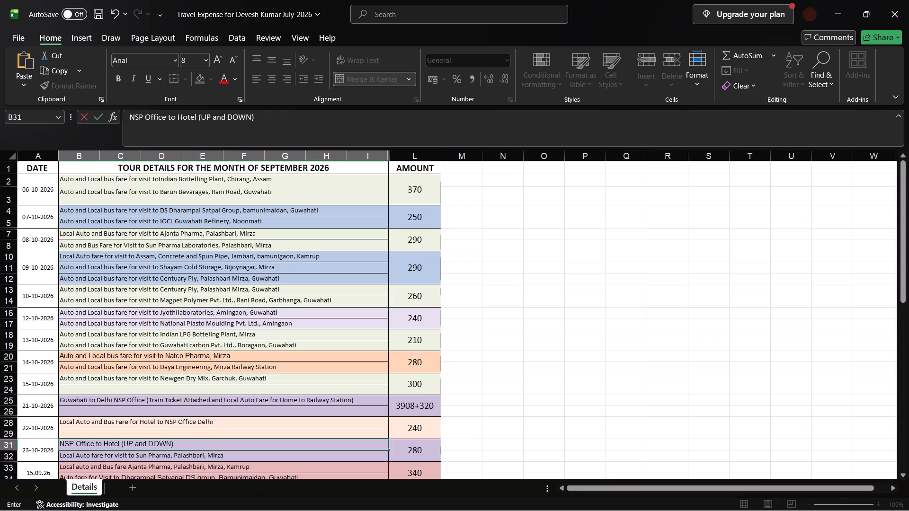
key(Right)
Set the amount for the 23-10-2026 entry, in L31, to 260.
key(BackSpace)
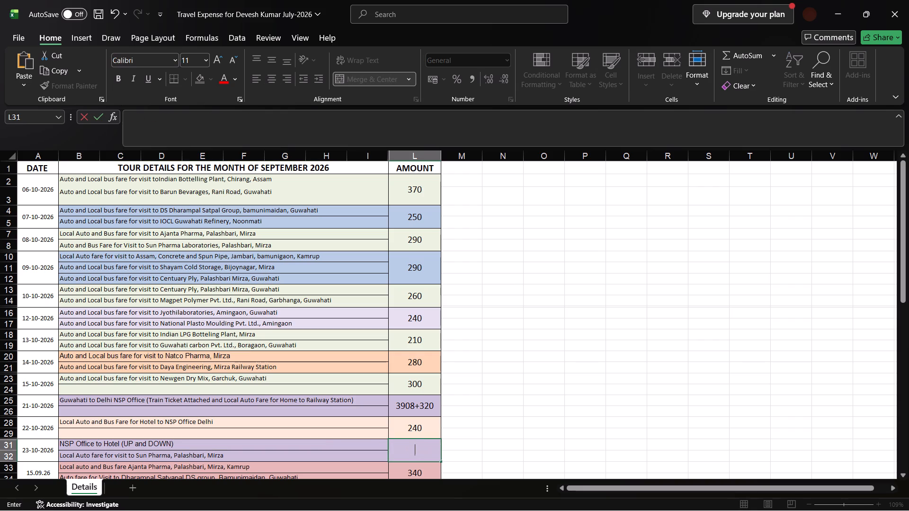
text(260)
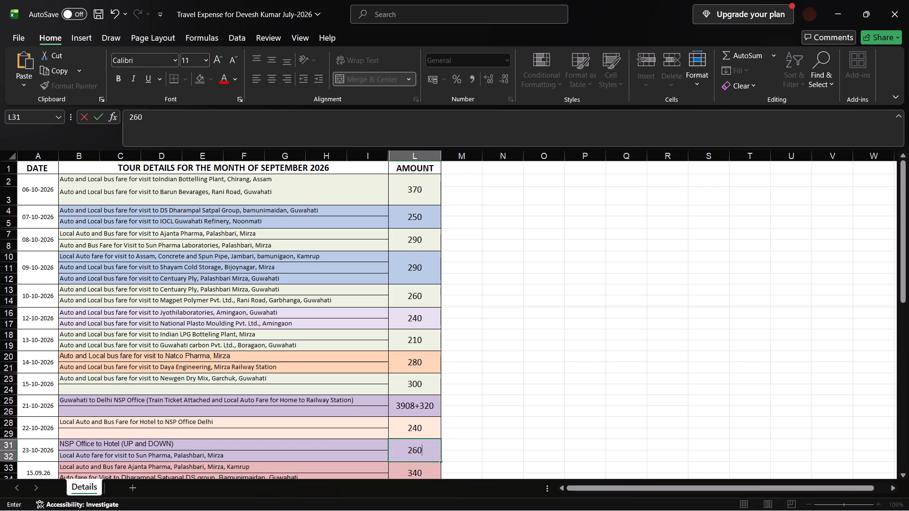
Clear the Sun Pharma visit description from B32, under the 23-10-2026 entry.
click(97, 458)
key(BackSpace)
Replace the 15.09.26 date in A33 with 24-10-2026.
scroll(97, 458, down, 1)
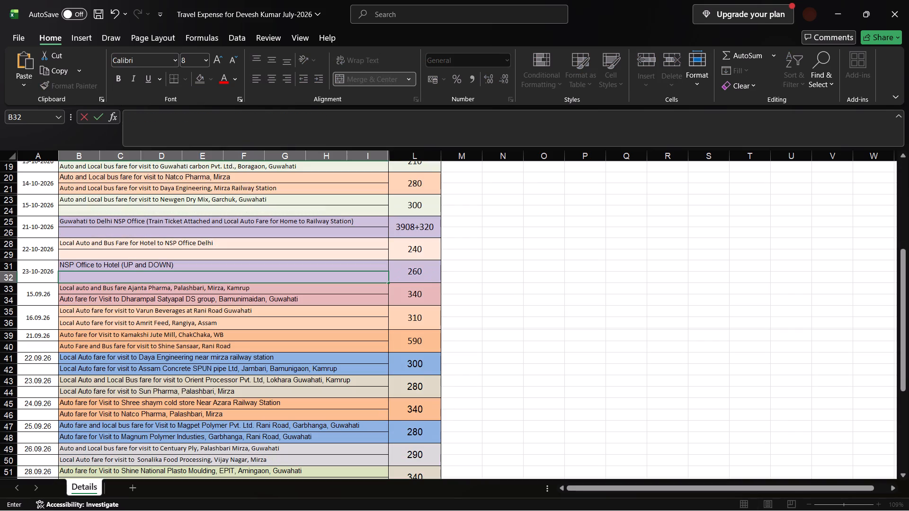
click(31, 293)
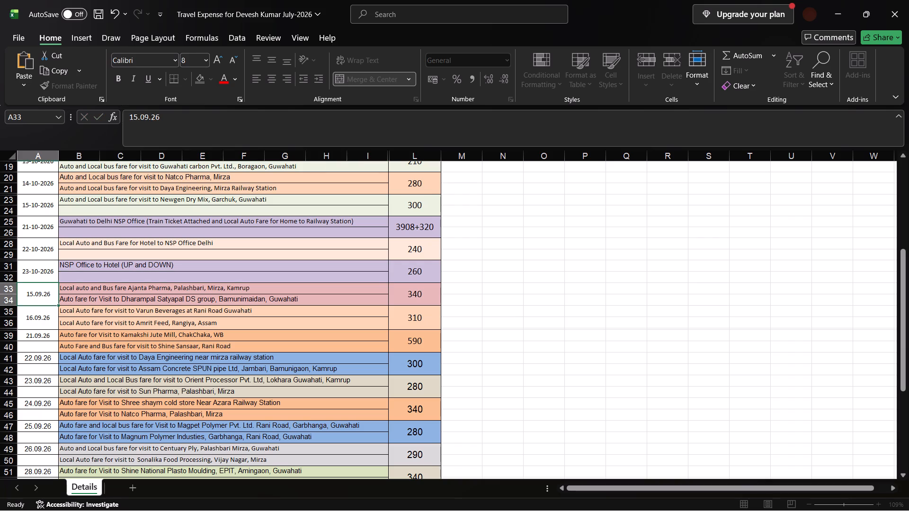
key(BackSpace)
text(24)
text(-10)
text(-26)
key(Right)
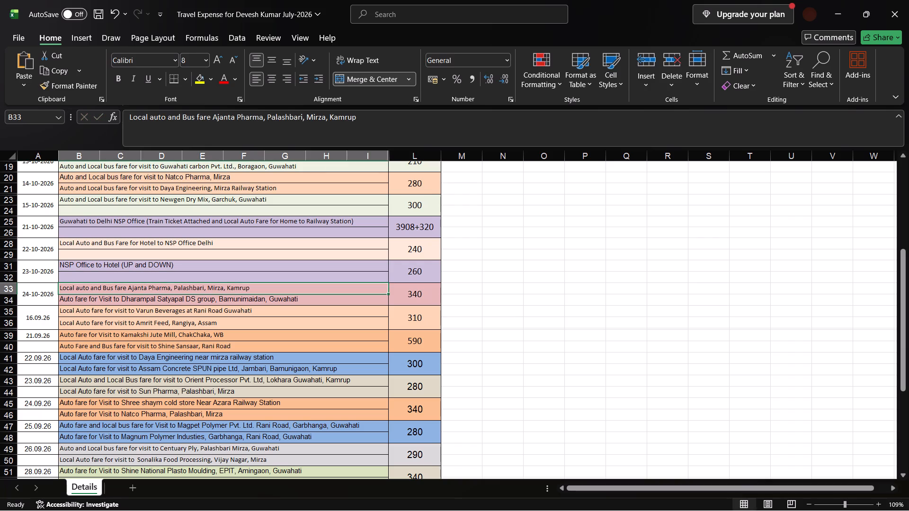
Copy the "NSP Office to Hotel (UP and DOWN)" description from B31 over the Ajanta Pharma visit in B33.
click(90, 268)
key(ctrl+c)
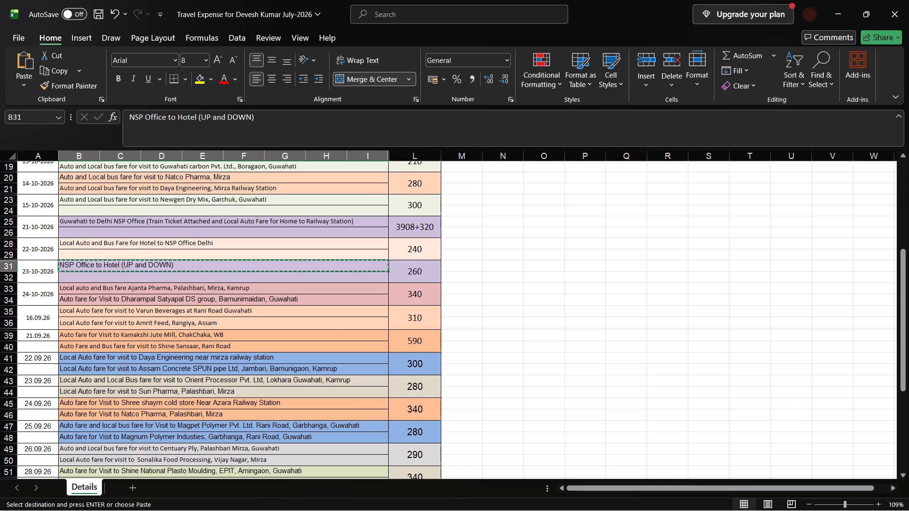
click(97, 291)
key(ctrl+v)
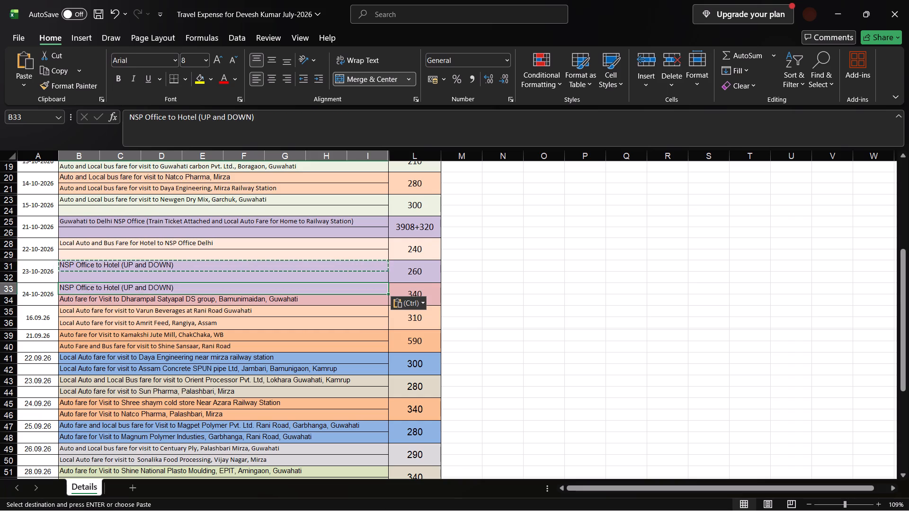
Clear the Dharampal Satyapal DS group visit description from B34, under the 24-10-2026 entry.
click(123, 304)
key(BackSpace)
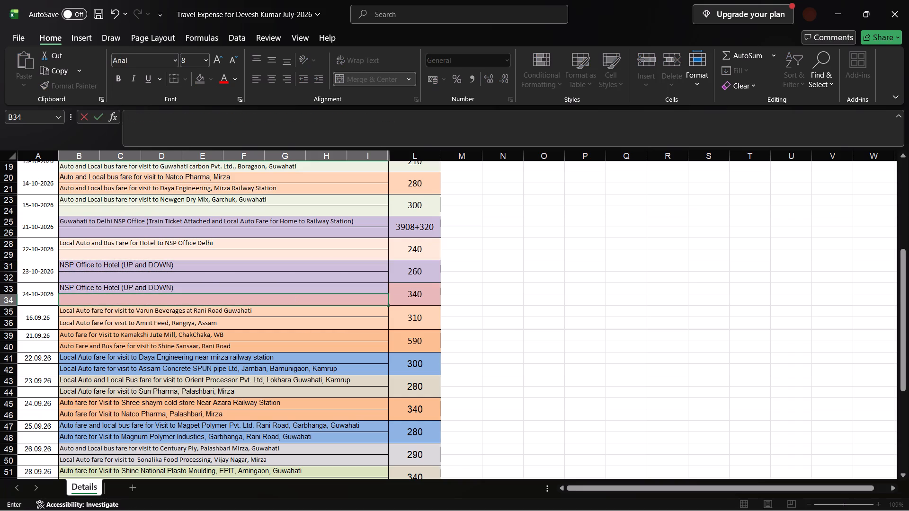
Set the amount for the 24-10-2026 entry, in L33, to 260.
click(415, 299)
key(BackSpace)
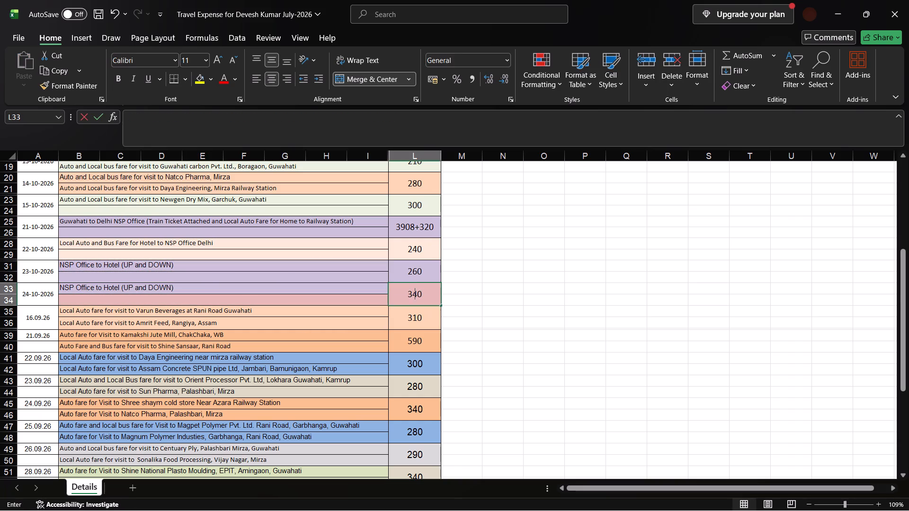
text(260)
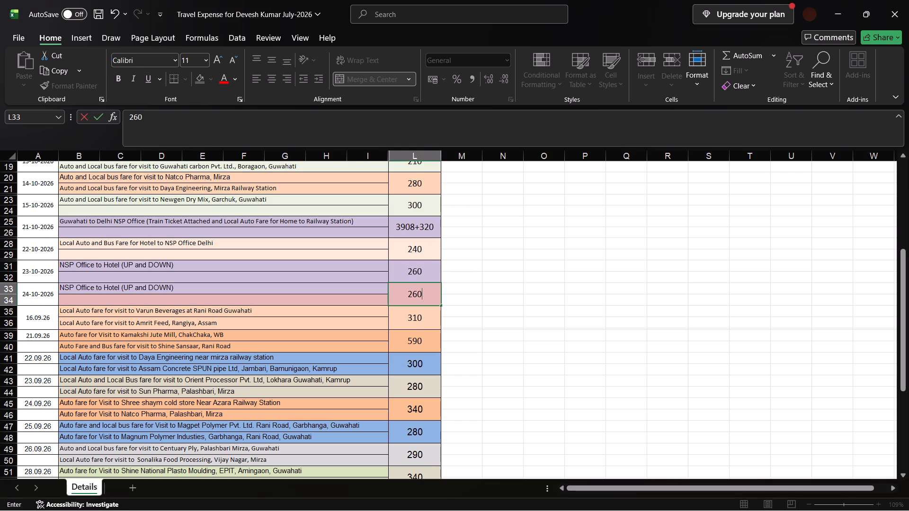
click(403, 317)
click(402, 290)
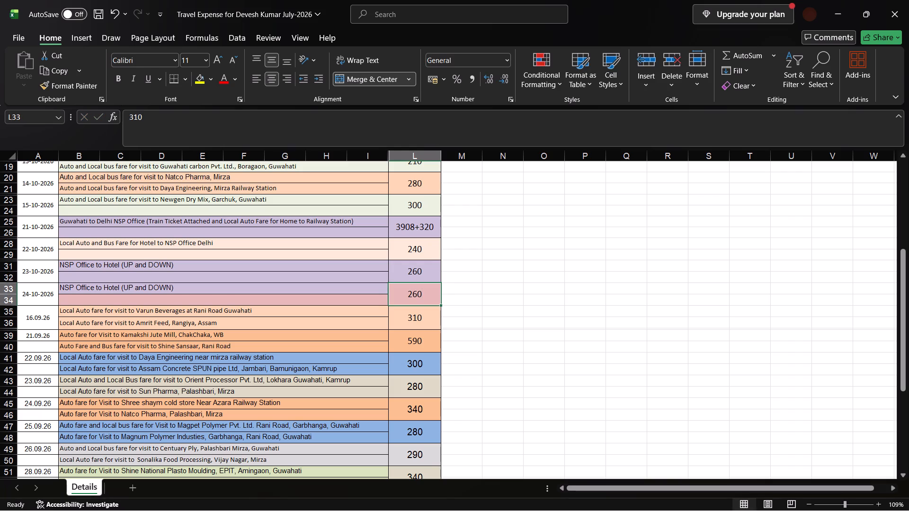
Fill the B33 description cell with the light red theme colour that matches the rest of the 24-10-2026 entry.
click(308, 287)
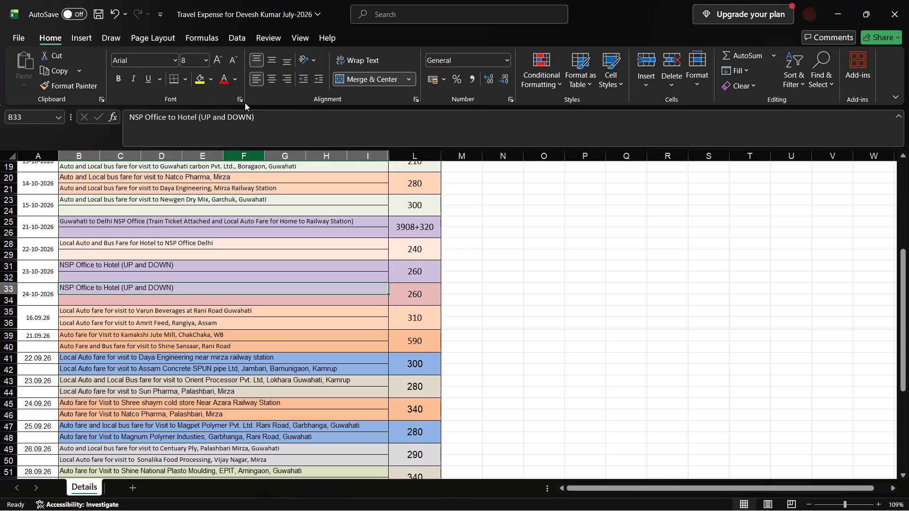
click(211, 82)
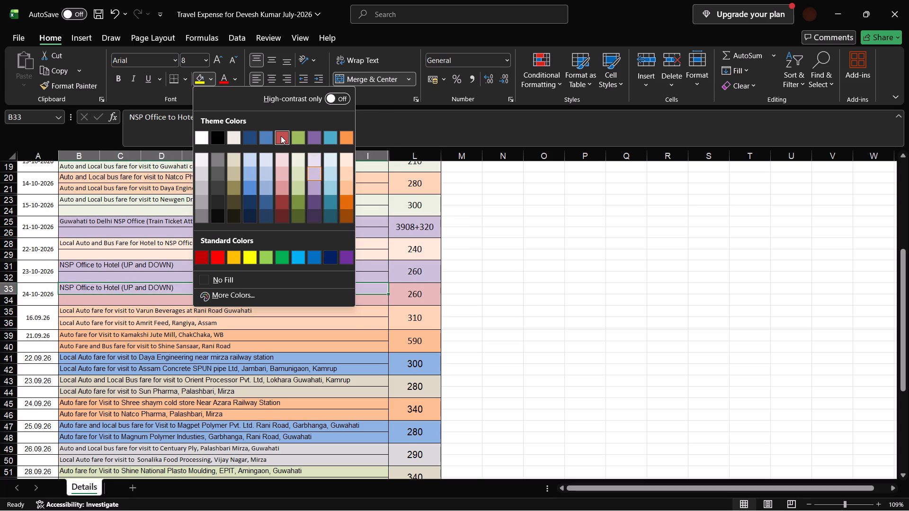
click(279, 176)
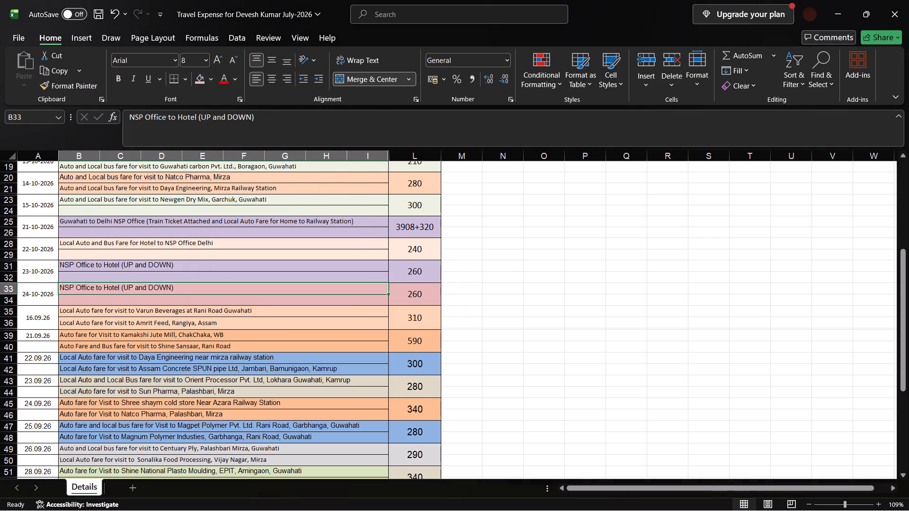
Replace the date of the Varun Beverages entry in A35 with 25-10-26.
click(162, 311)
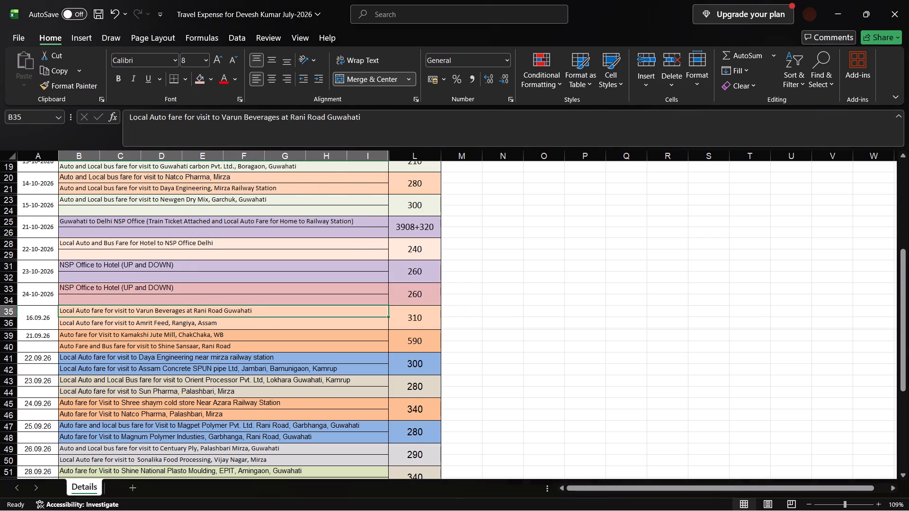
key(Left)
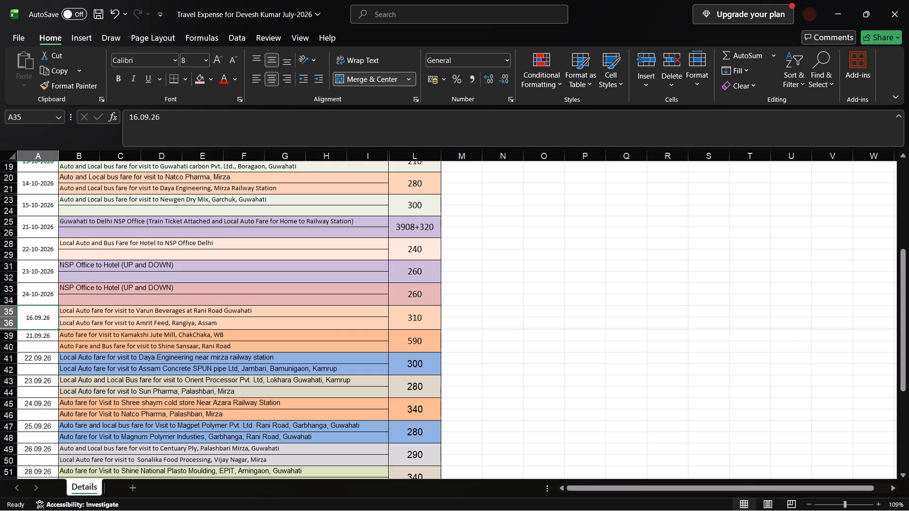
key(BackSpace)
text(25-)
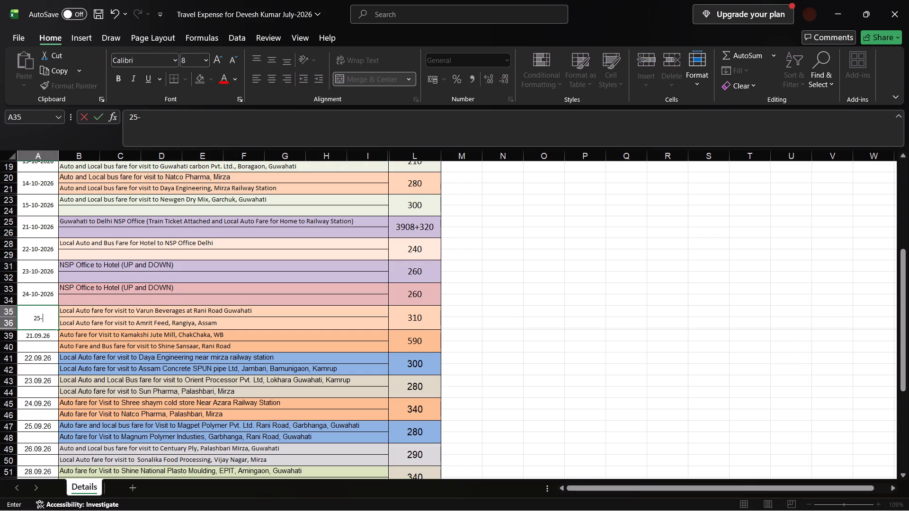
text(10-26)
Replace the Varun Beverages description in B35 with "Delhi to Guwahati (Railway Fare and Local Auto fare".
key(Right)
key(BackSpace)
text(Delhi to Guwaat=)
key(BackSpace)
key(equal)
key(BackSpace)
key(equal)
key(BackSpace)
key(BackSpace)
key(BackSpace)
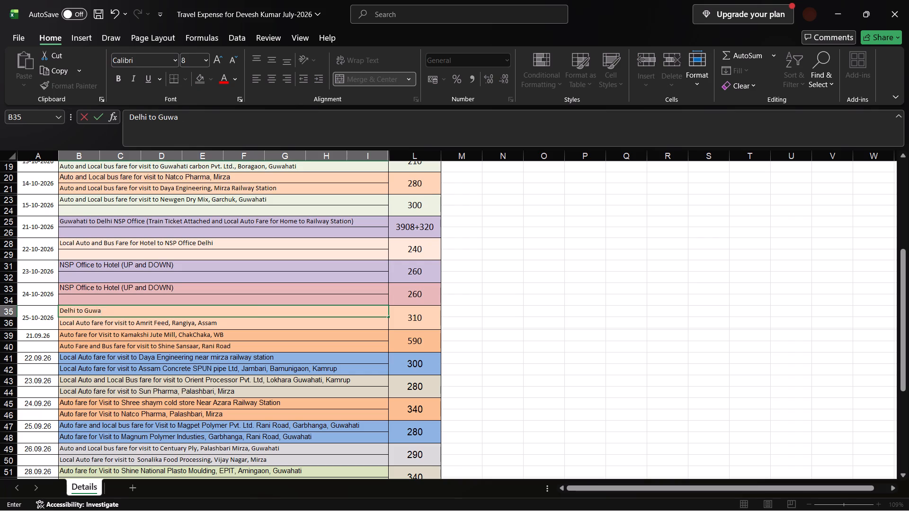
text(hati)
key(space)
text((Railway Fare and)
key(space)
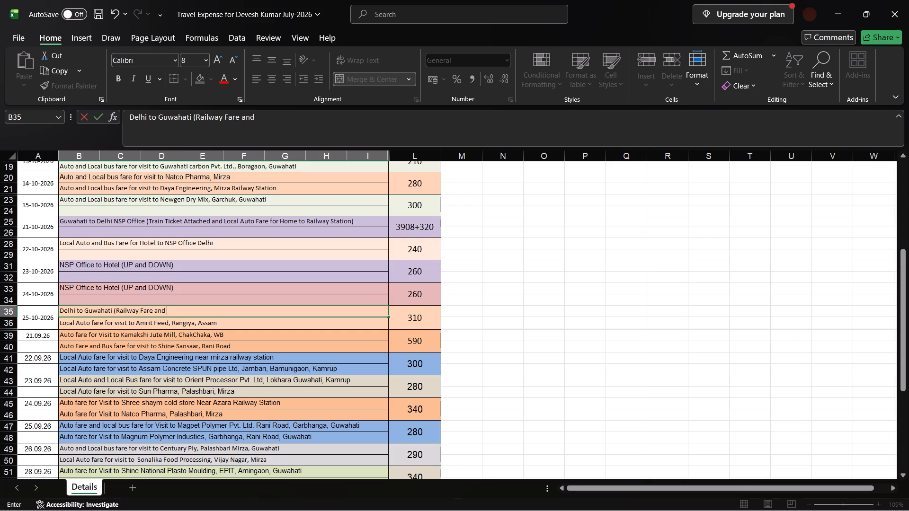
text(Local Auto)
key(space)
text(fare)
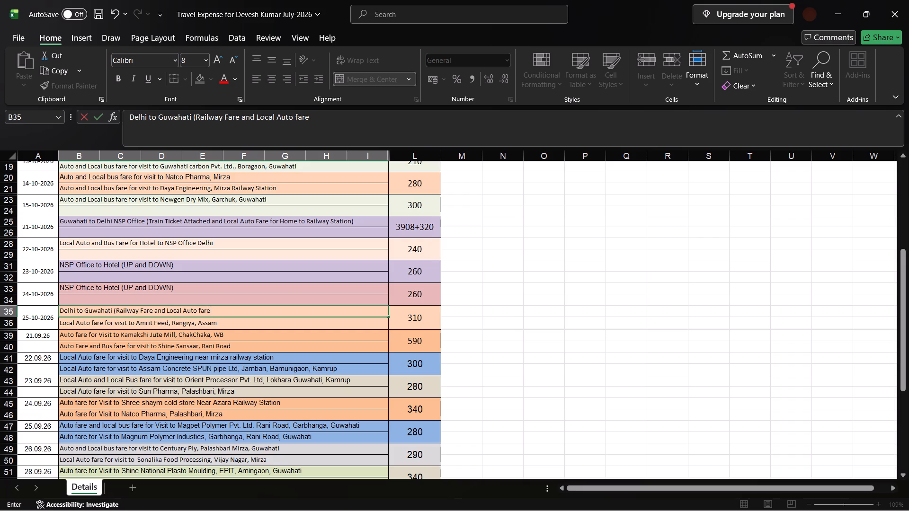
Set the amount for the 25-10-2026 entry, in L35, to 2133+140.
click(419, 324)
key(BackSpace)
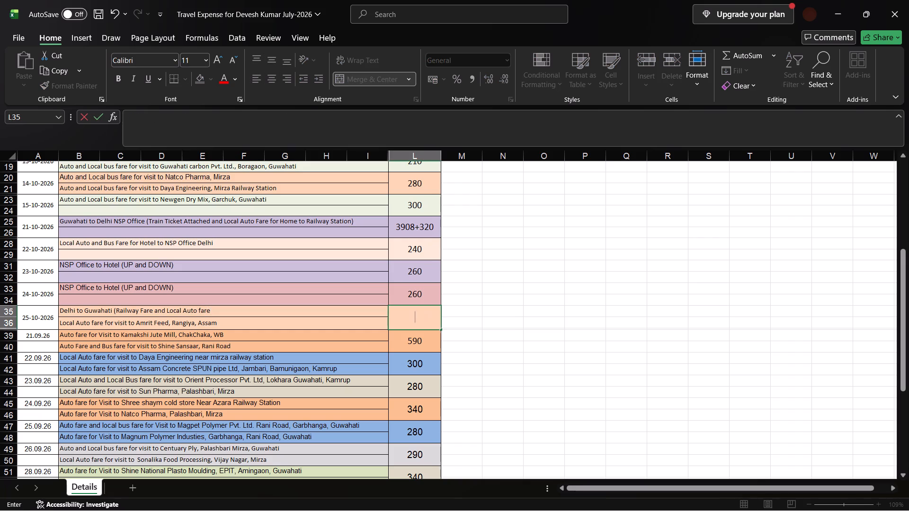
text(21)
text(33)
key(shift+plus)
text(140)
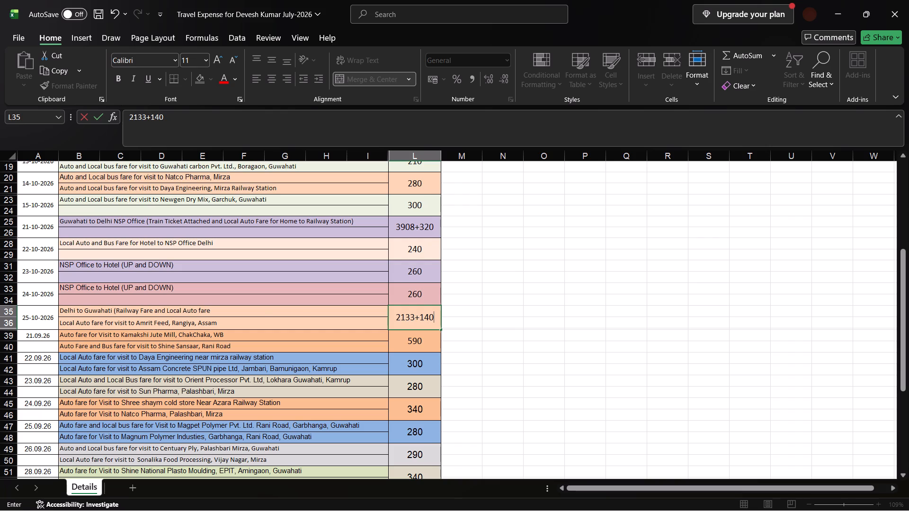
Clear the Amrit Feed visit description from B36, under the 25-10-2026 entry.
click(282, 321)
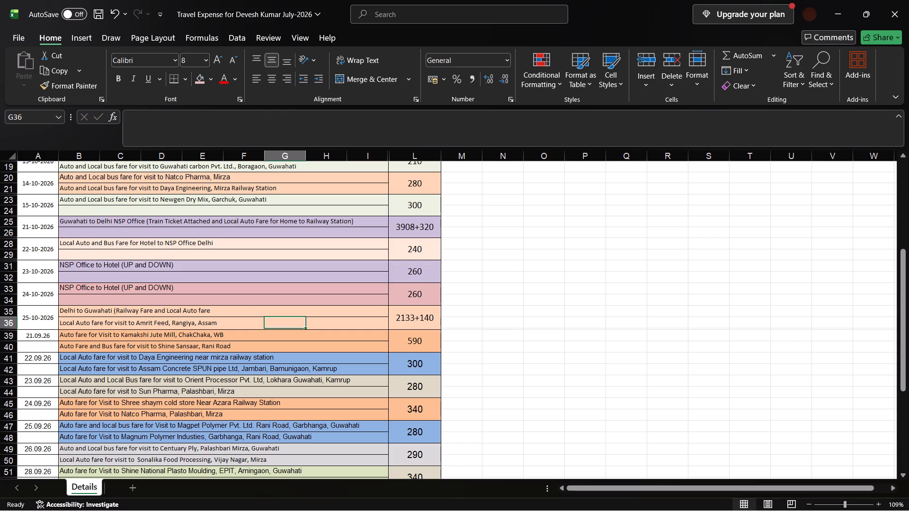
click(242, 322)
click(213, 327)
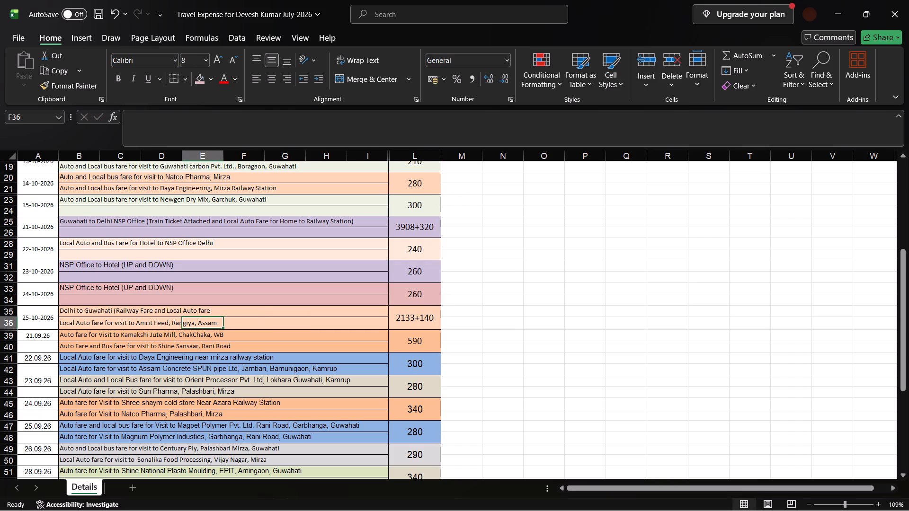
drag(321, 324, 98, 325)
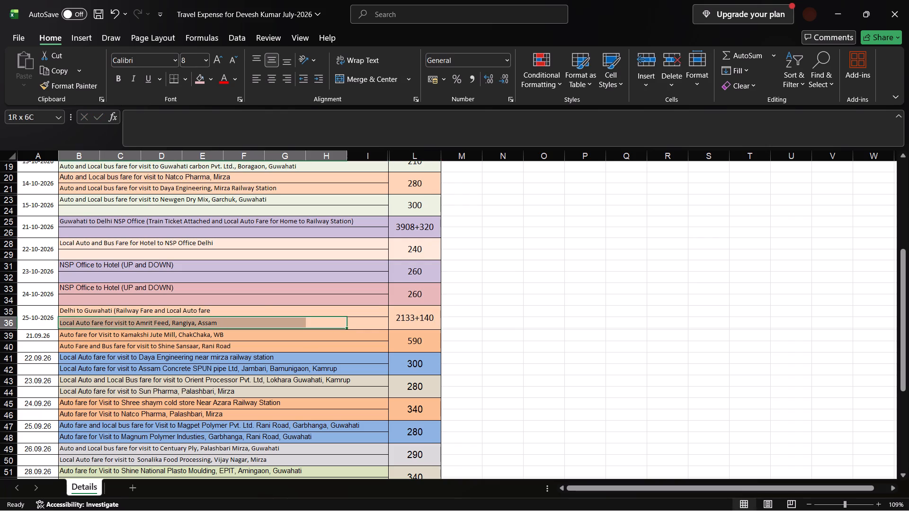
drag(98, 325, 84, 326)
key(BackSpace)
key(BackSpace)
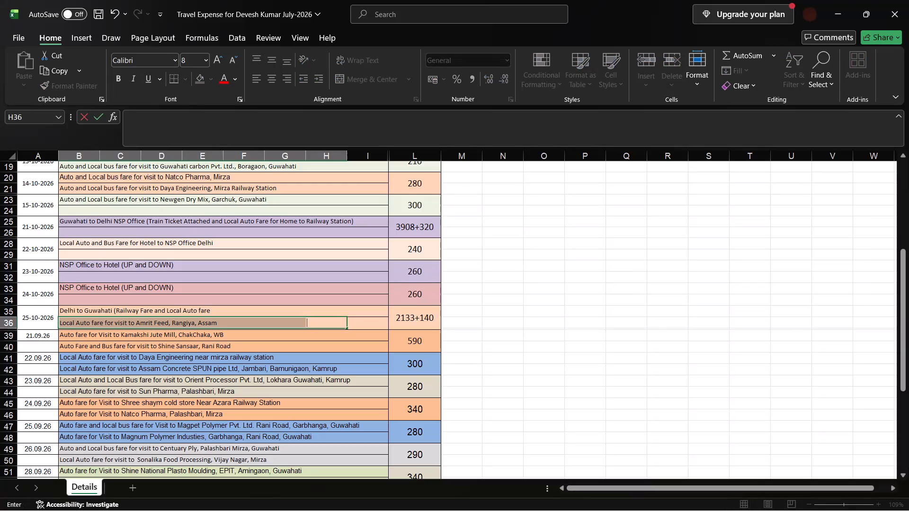
click(40, 323)
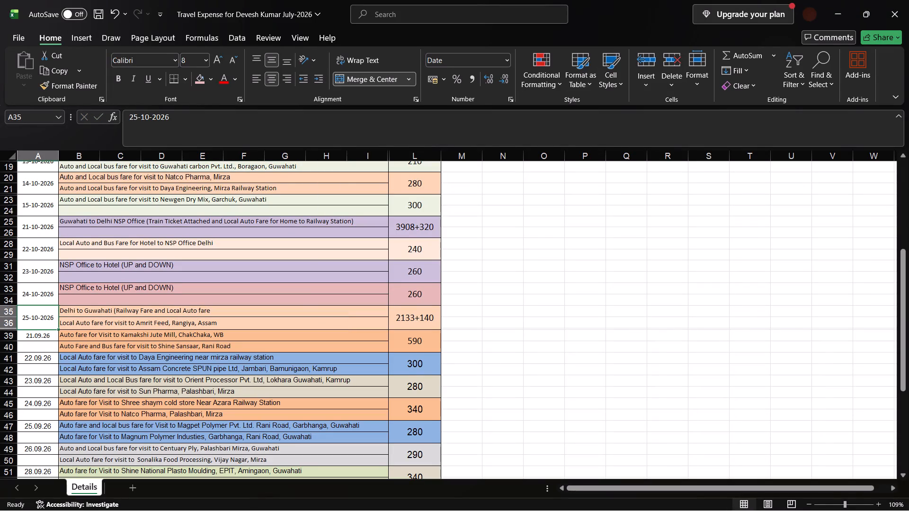
click(65, 323)
key(BackSpace)
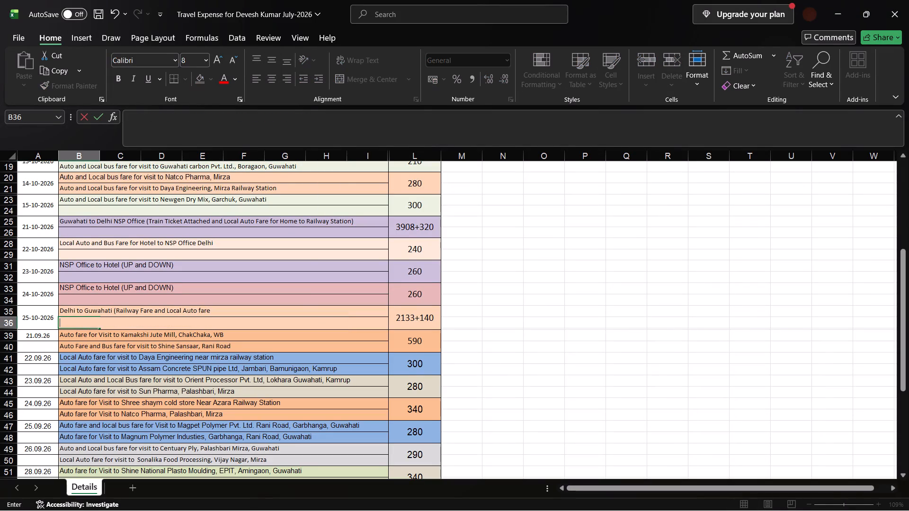
click(41, 336)
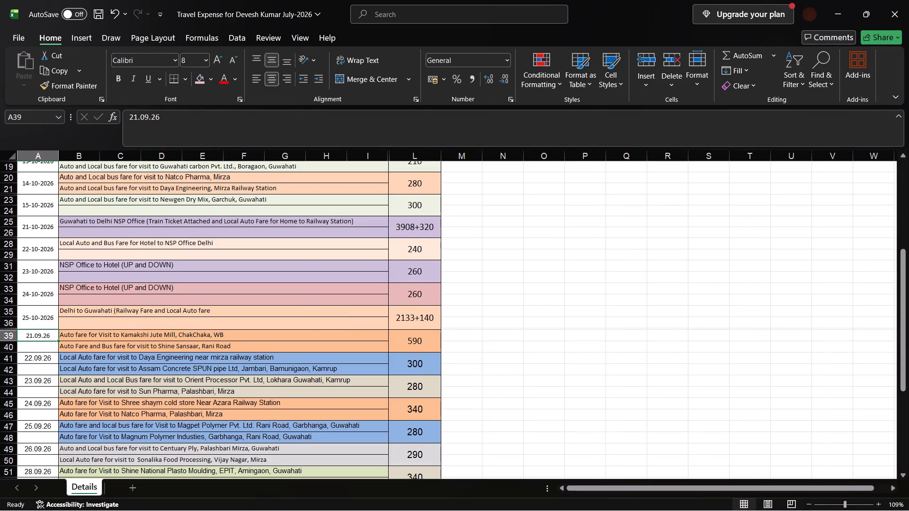
Add the missing closing parenthesis at the end of the Delhi to Guwahati description in B35.
click(227, 310)
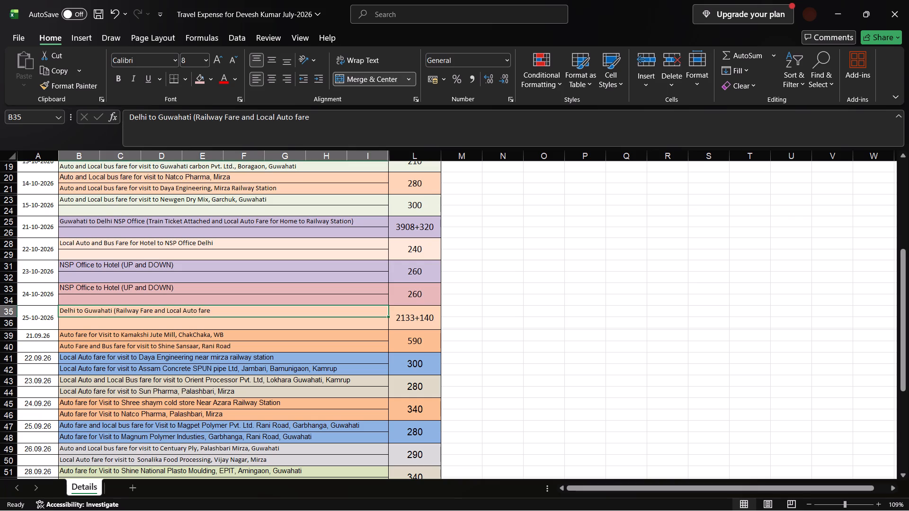
click(343, 123)
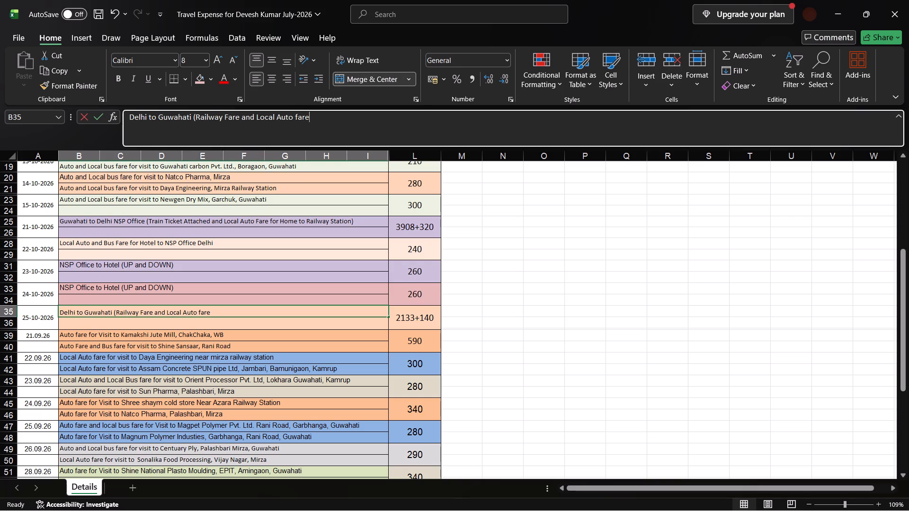
key(shift+parenright)
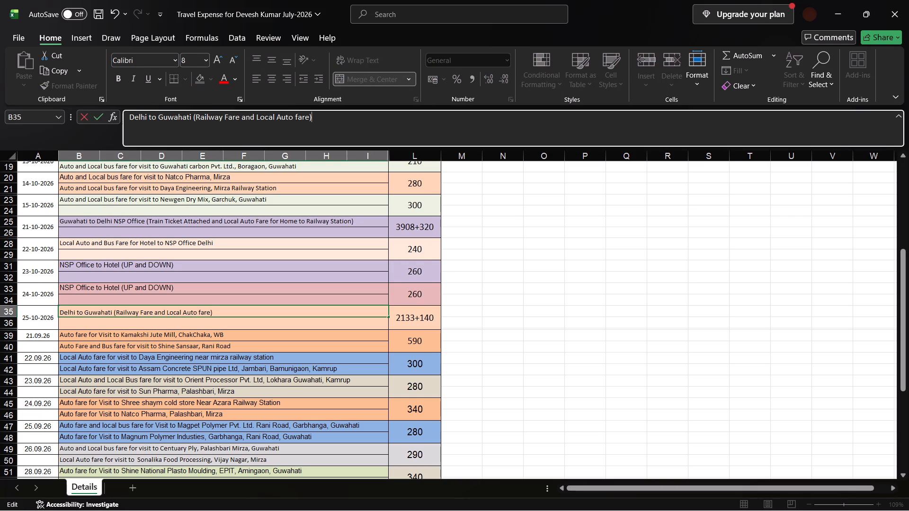
Replace the date of the Kamakshi Jute Mill entry in A39 with 26-10-26.
click(36, 336)
key(BackSpace)
text(26-)
text(10-26)
Replace the Kamakshi Jute Mill description in B39 with "Kamakhya Railway Station to Home ( Local Auto fare)".
key(Right)
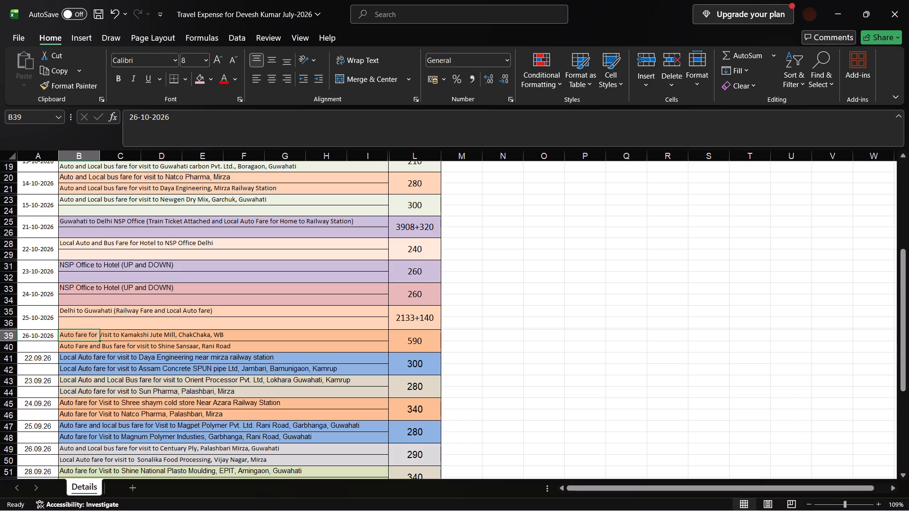
key(BackSpace)
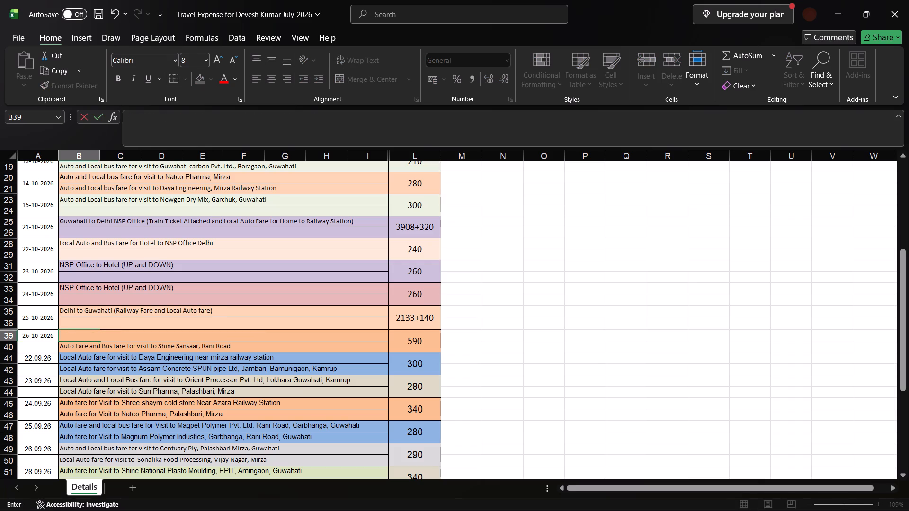
text(Kamakhaya)
key(space)
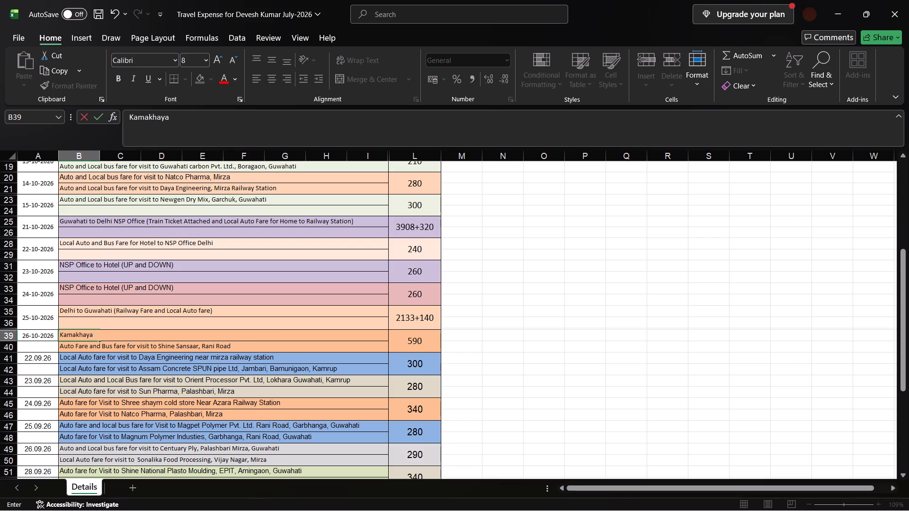
key(BackSpace)
key(BackSpace)
key(BackSpace)
key(BackSpace)
key(BackSpace)
text(haya)
key(BackSpace)
key(BackSpace)
key(BackSpace)
text(ya)
key(space)
text(Railway Station to)
key(space)
text(Home)
key(space)
text(( LOcal)
key(space)
key(BackSpace)
key(BackSpace)
key(BackSpace)
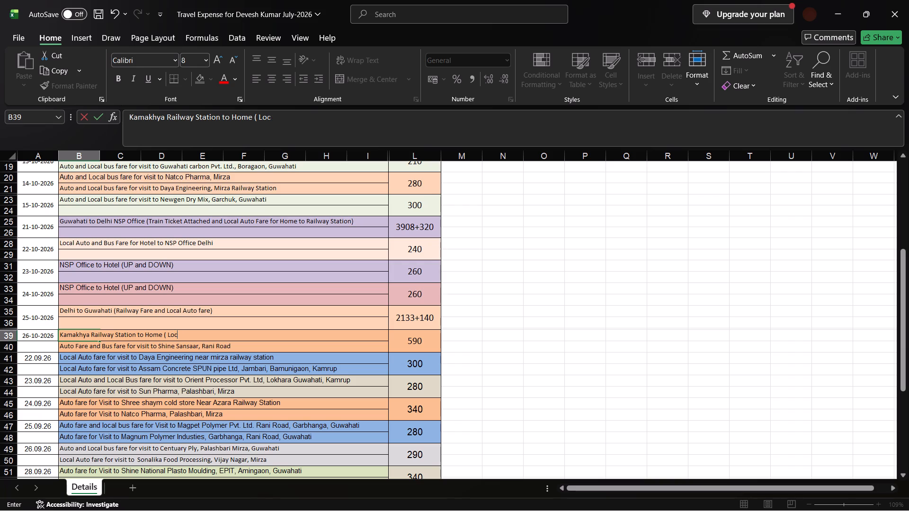
text(al Auto fare)
key(shift+parenright)
key(Right)
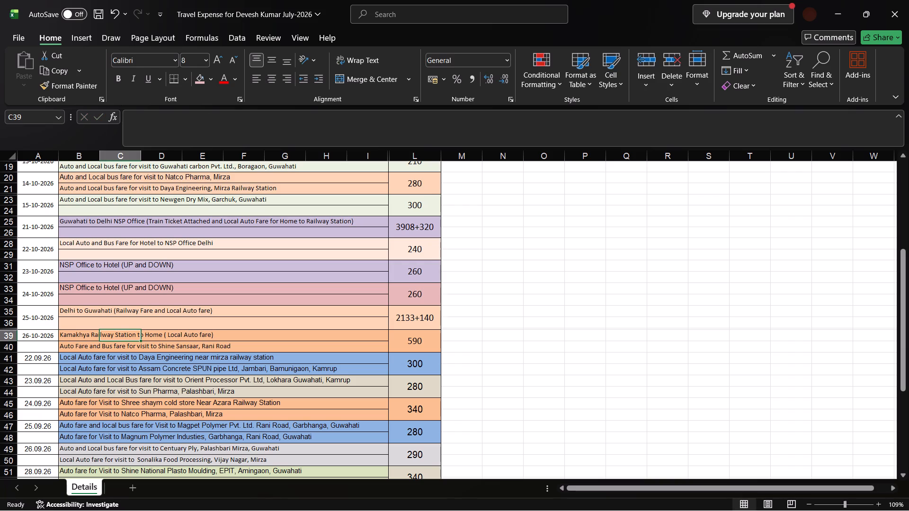
Set the amount for the 26-10-2026 entry, in L39, to 330.
click(422, 337)
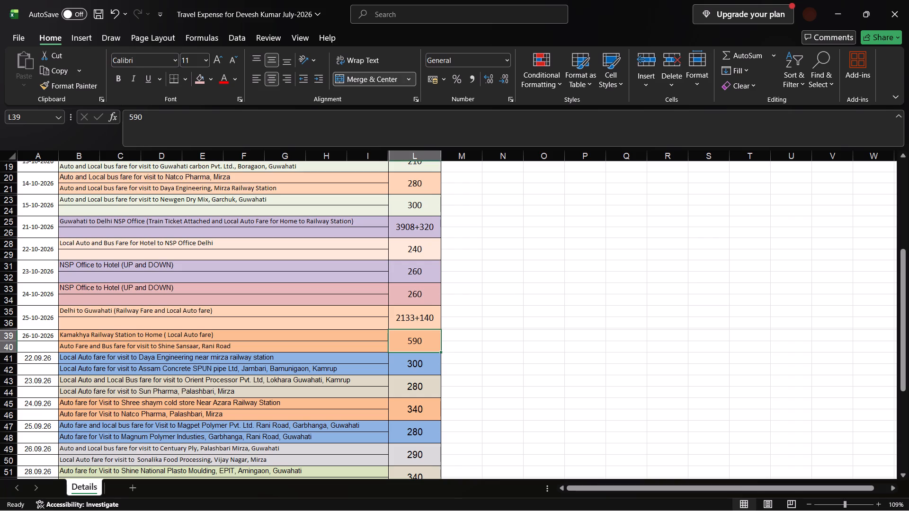
key(BackSpace)
text(330)
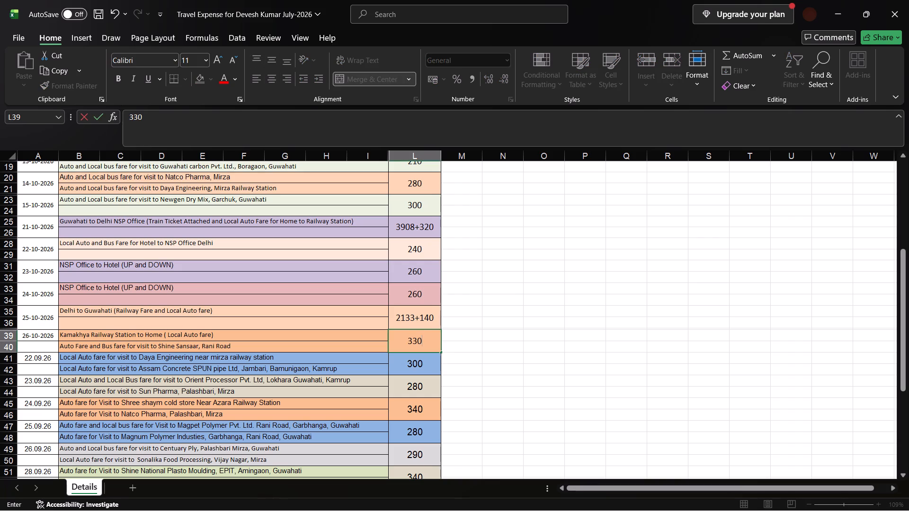
Replace the date of the Daya Engineering entry in A41 with 29-10-26.
click(44, 359)
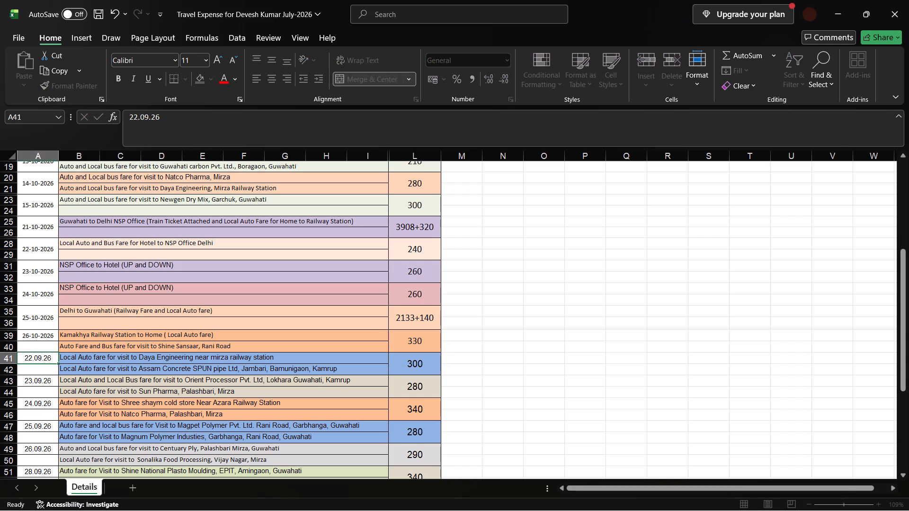
key(BackSpace)
text(29)
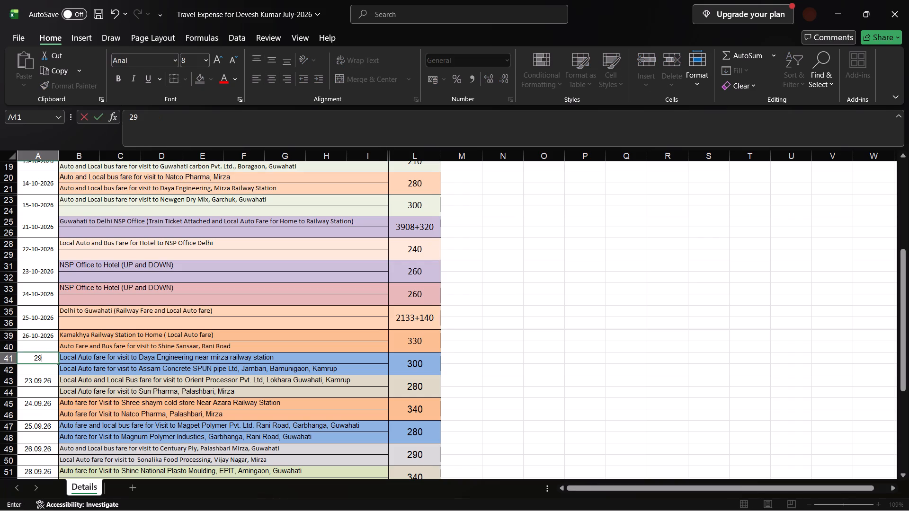
key(minus)
text(10-)
text(26)
key(Right)
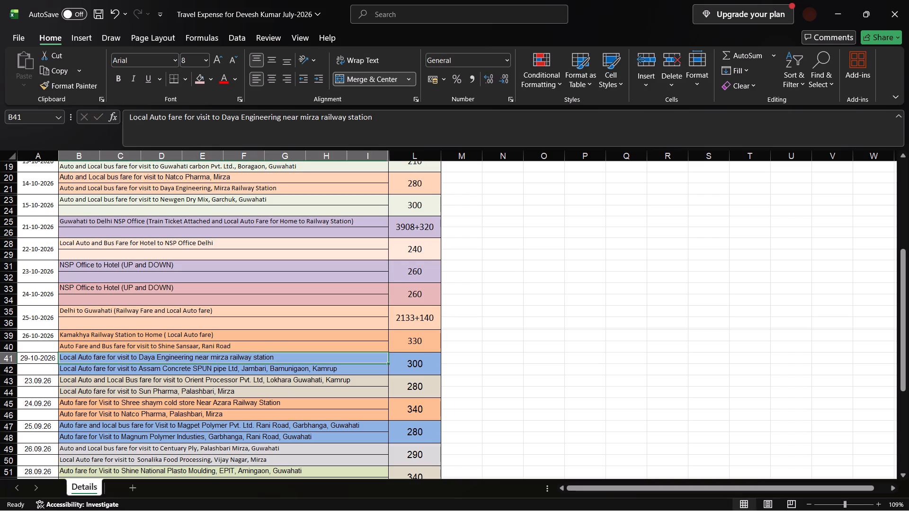
Replace the Daya Engineering description in B41 with "Guwahati to Howrah Train Ticket and Local Auto fare".
key(BackSpace)
key(shift+g)
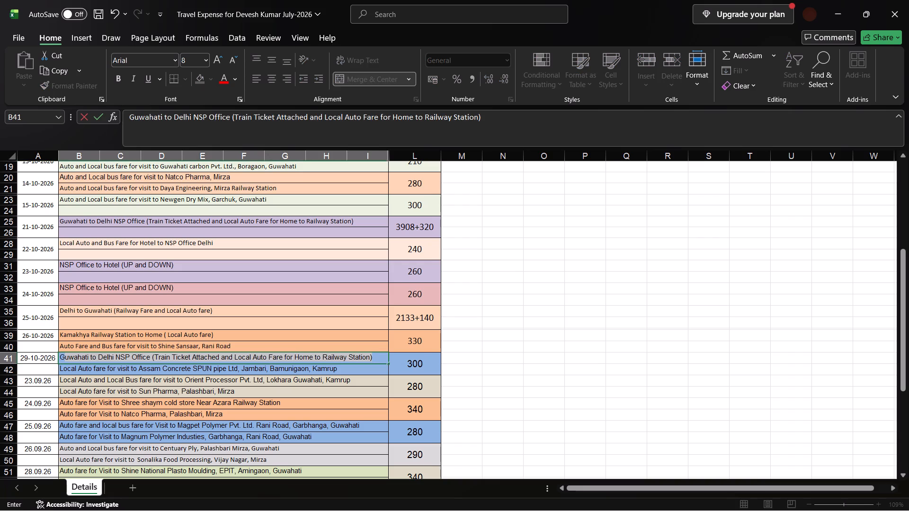
text(uwahat)
text(i to)
key(space)
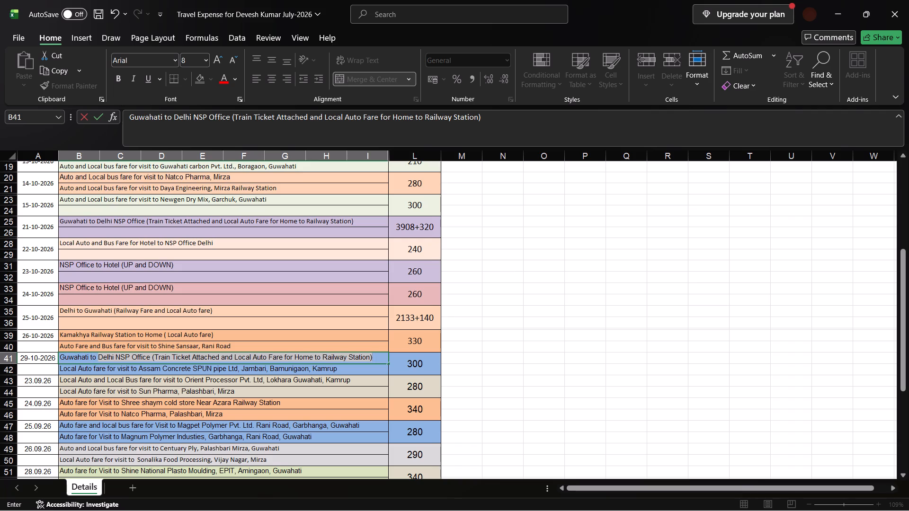
text(How)
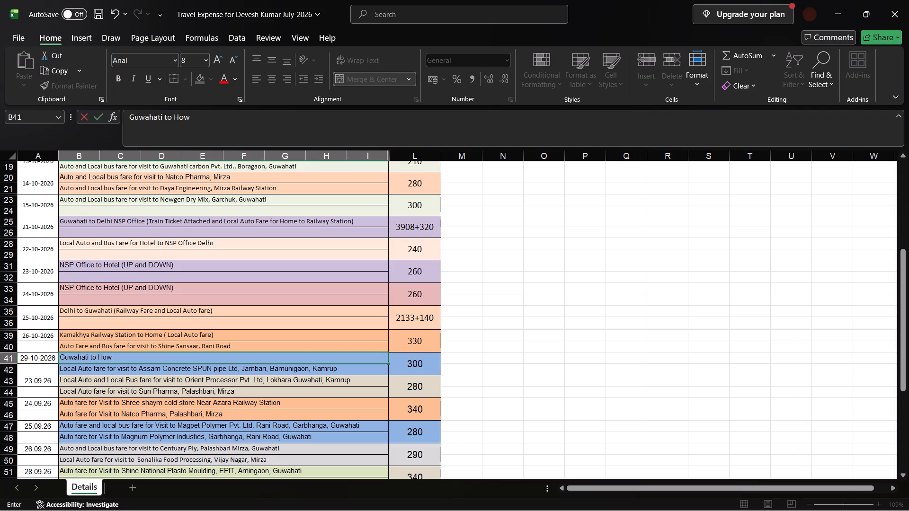
text(rah)
key(space)
text(Train Ticket)
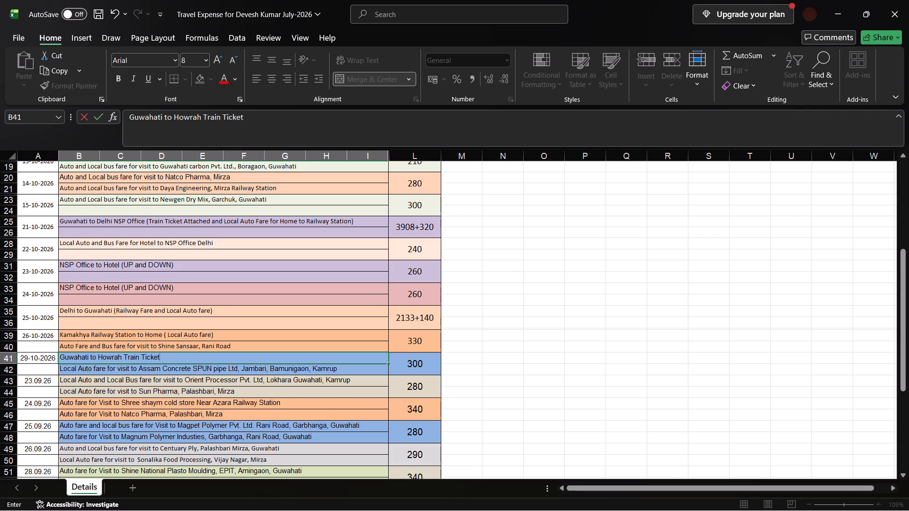
key(space)
text(and Local Auto fare)
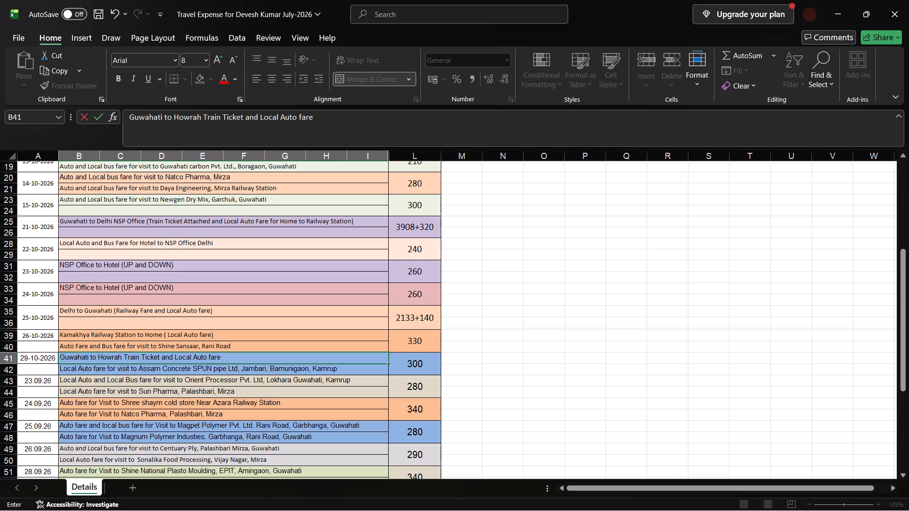
click(91, 366)
Set the amount for the 29-10-2026 entry, in L41, to 1433+320.
click(422, 363)
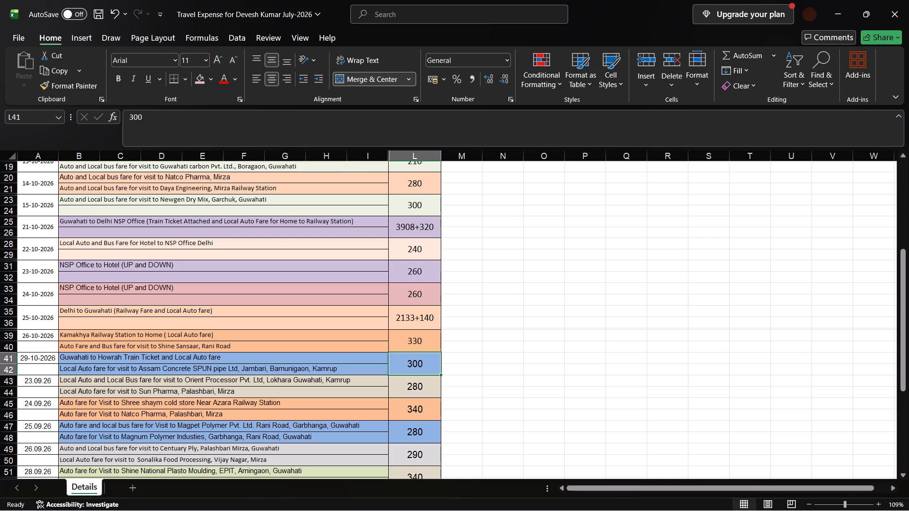
key(BackSpace)
text(1433+)
text(320)
Clear the Assam Concrete SPUN pipe description in B42.
click(273, 370)
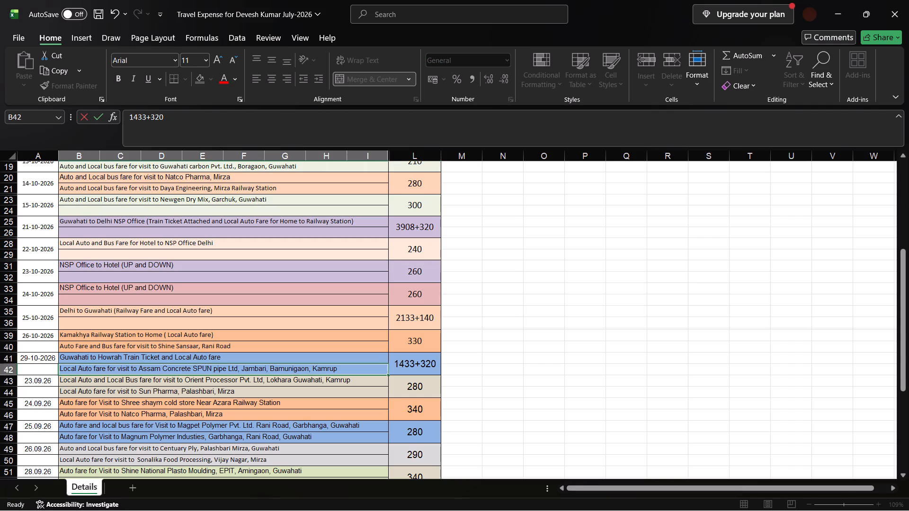
key(BackSpace)
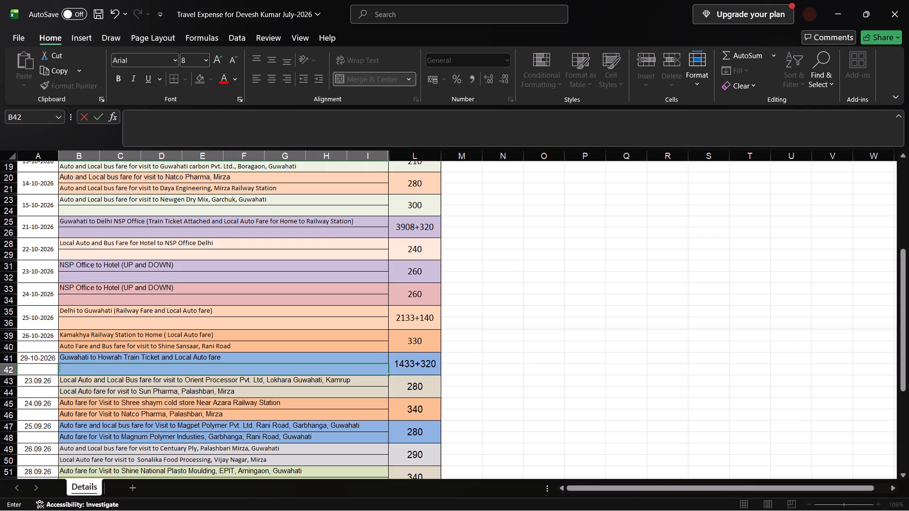
Replace the date of the Orient Processor entry in A43 with 30-10-26.
click(27, 381)
key(BackSpace)
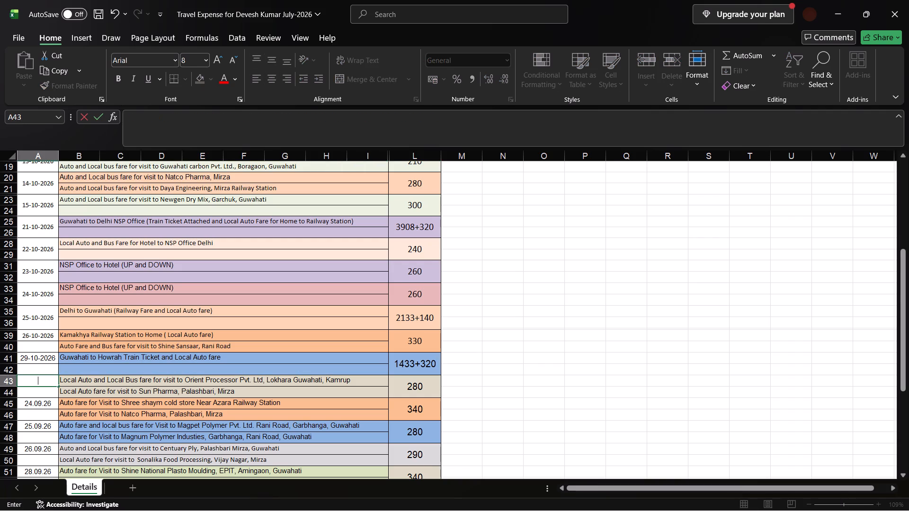
text(30)
key(minus)
text(10-26)
key(Right)
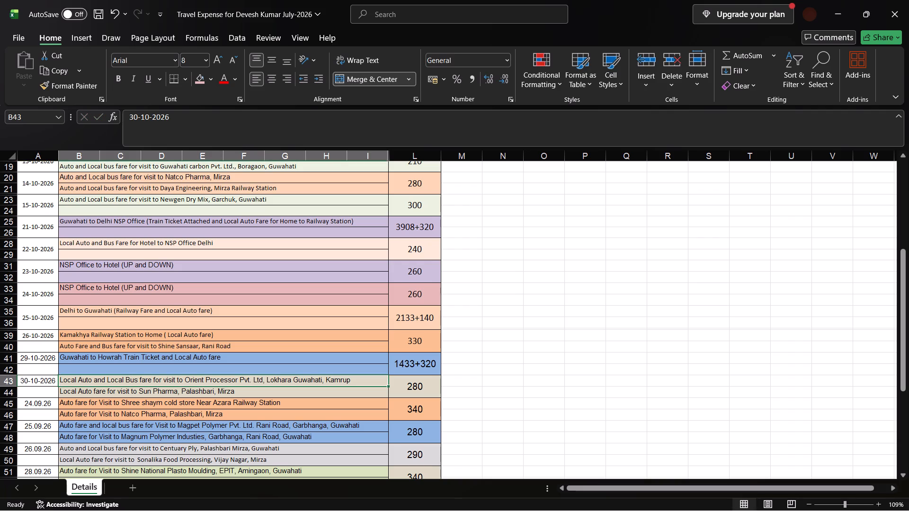
Replace the Orient Processor description in B43 with "Howrah to Dhanbad Train and Dhanbad Railway Station to BSPCL".
key(BackSpace)
text(How)
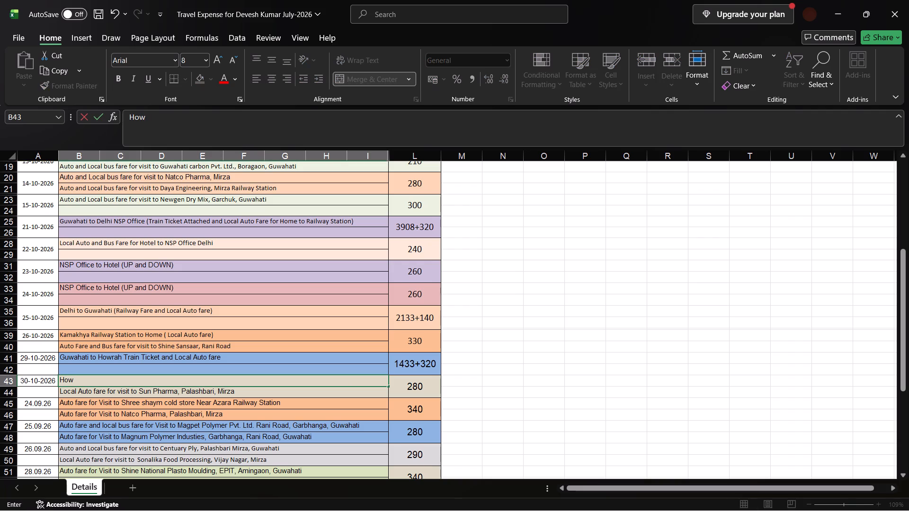
text(rah t)
text(o Shand)
key(BackSpace)
key(BackSpace)
key(BackSpace)
key(BackSpace)
key(BackSpace)
text(Dhanbad)
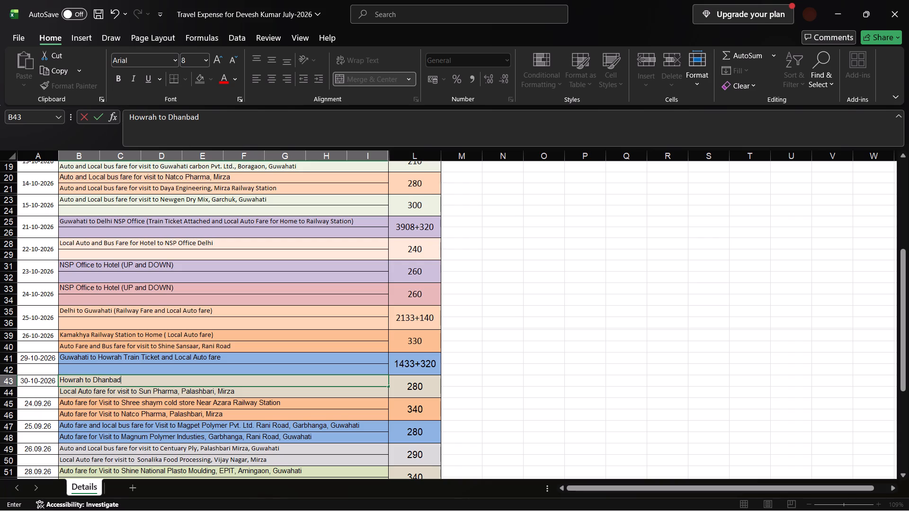
key(space)
text(Train)
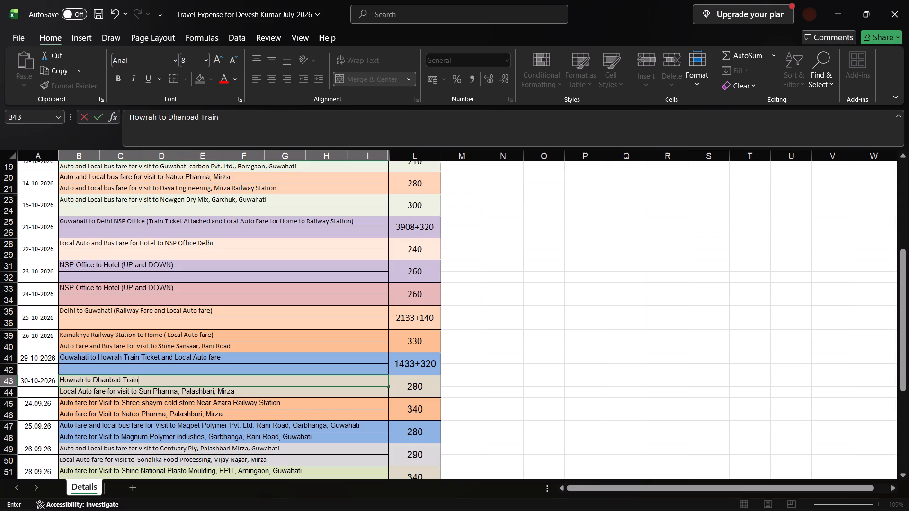
key(space)
text(adn)
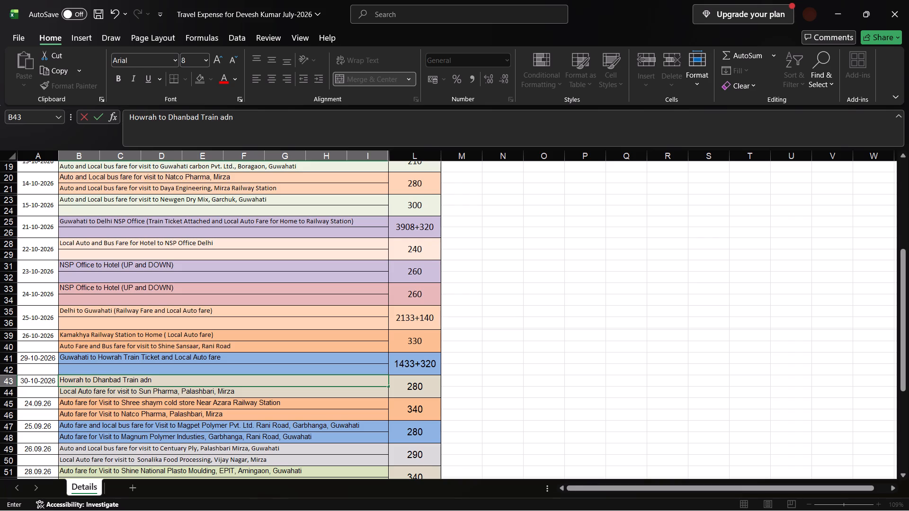
key(space)
text(Dhanbad T)
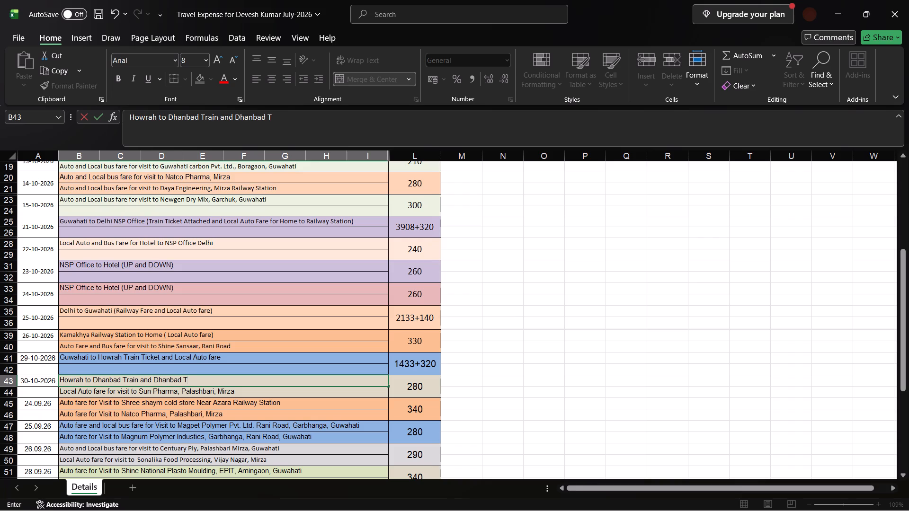
key(BackSpace)
text(Railway stat)
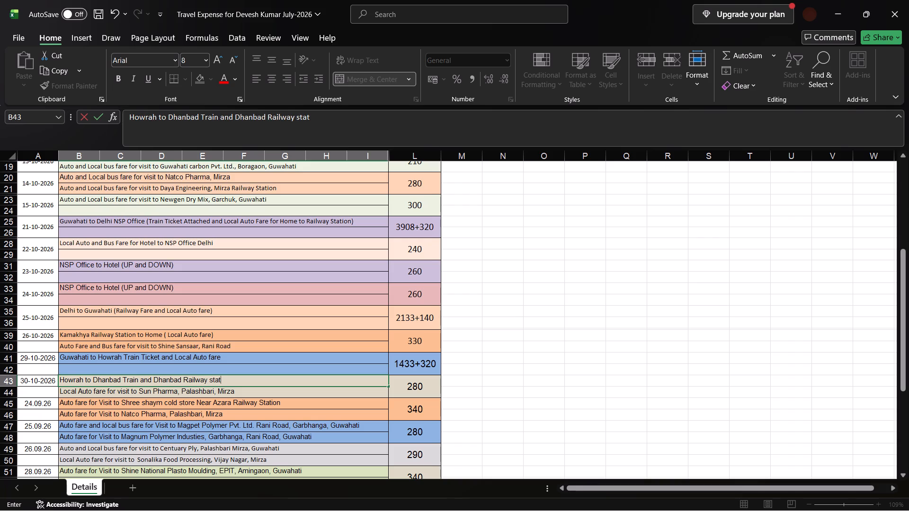
key(BackSpace)
key(BackSpace)
key(BackSpace)
key(BackSpace)
key(BackSpace)
key(space)
text(St)
text(atioon)
key(BackSpace)
key(BackSpace)
text(n to)
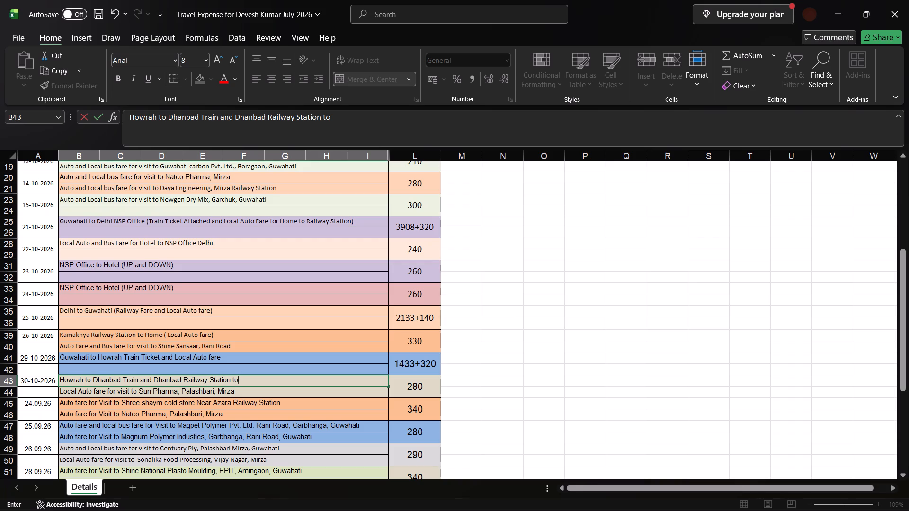
key(space)
key(shift+b)
key(shift+s)
key(shift+p)
text(CL)
key(space)
key(Right)
Set the amount for the 30-10-2026 entry, in L43, to 588+370.
key(BackSpace)
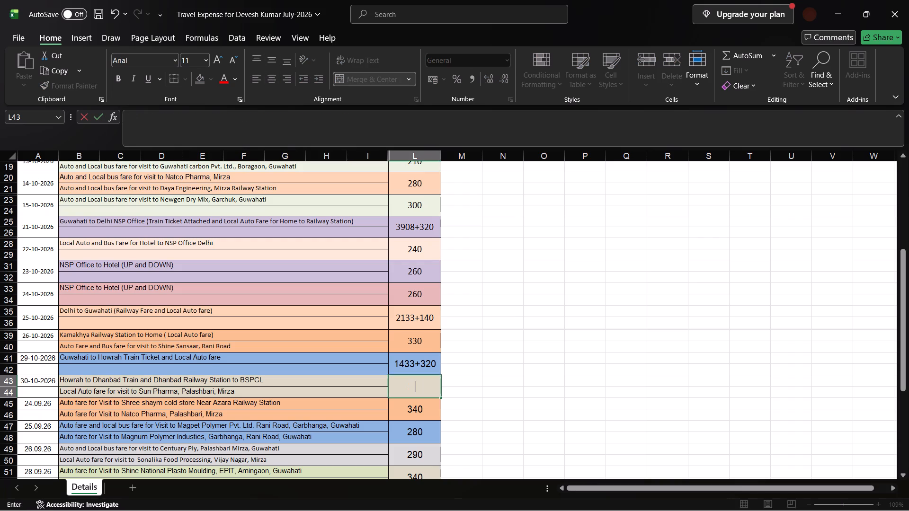
text(588)
key(shift+plus)
text(370)
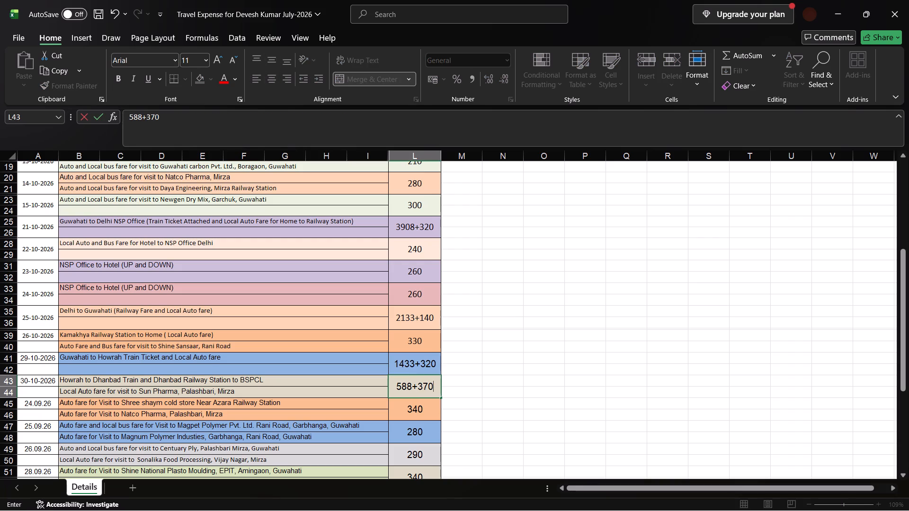
Clear the Sun Pharma description in B44.
click(119, 393)
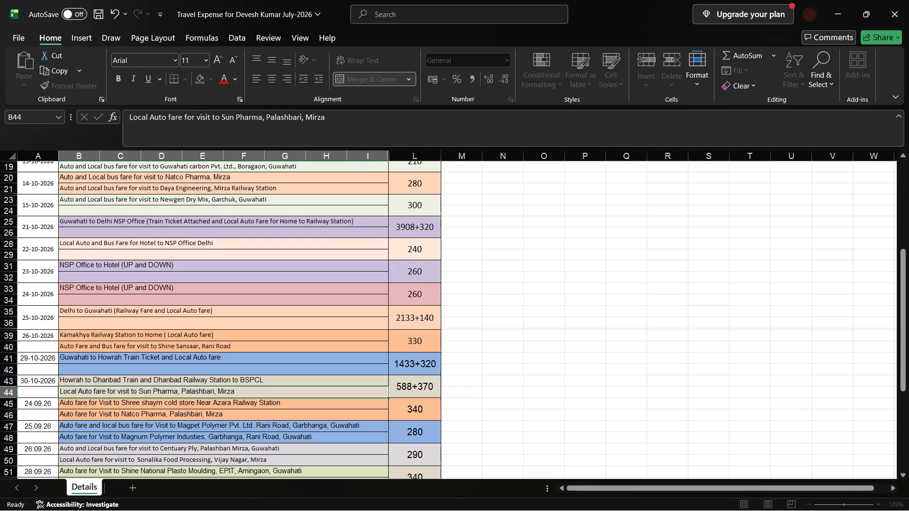
key(BackSpace)
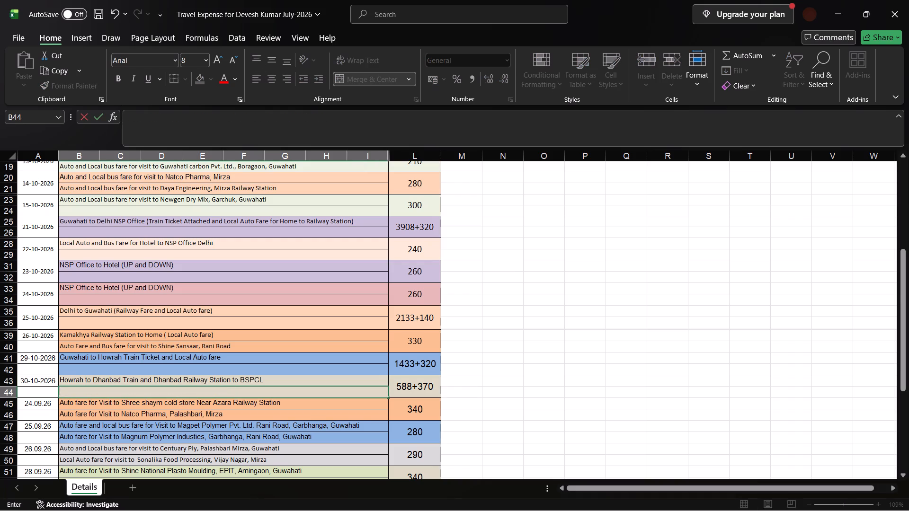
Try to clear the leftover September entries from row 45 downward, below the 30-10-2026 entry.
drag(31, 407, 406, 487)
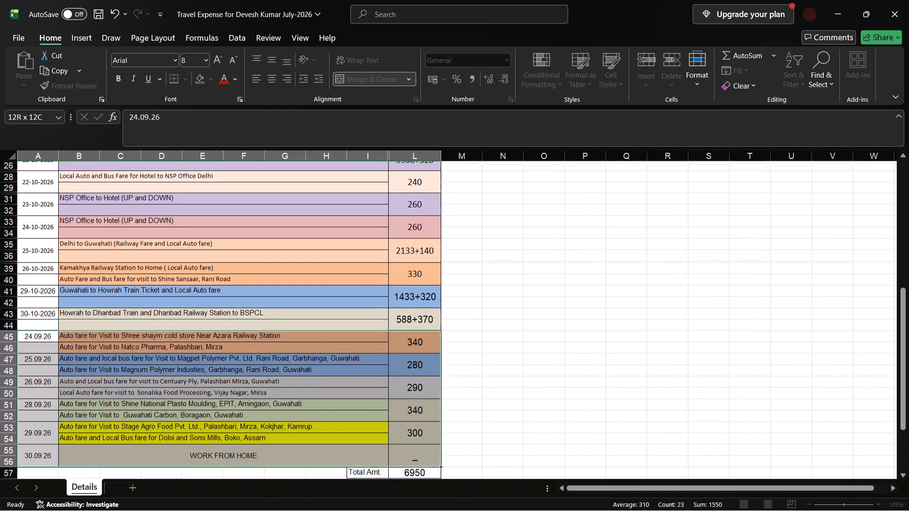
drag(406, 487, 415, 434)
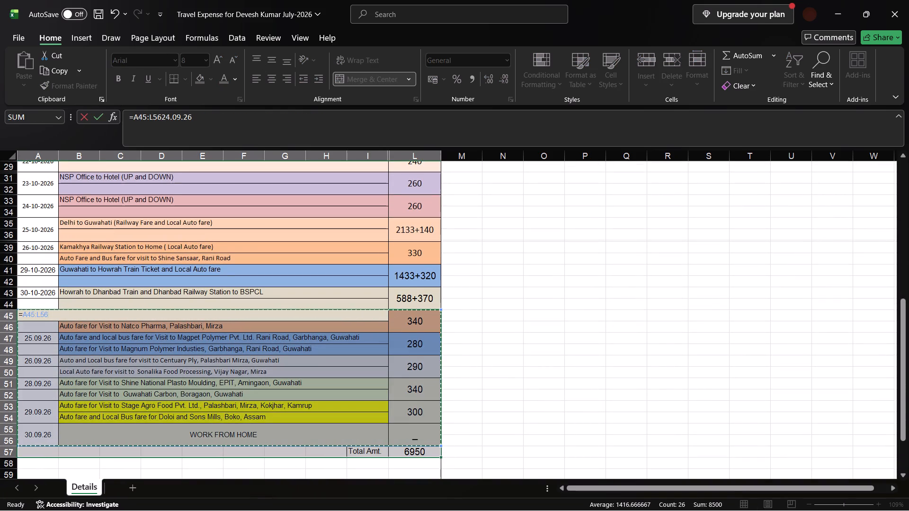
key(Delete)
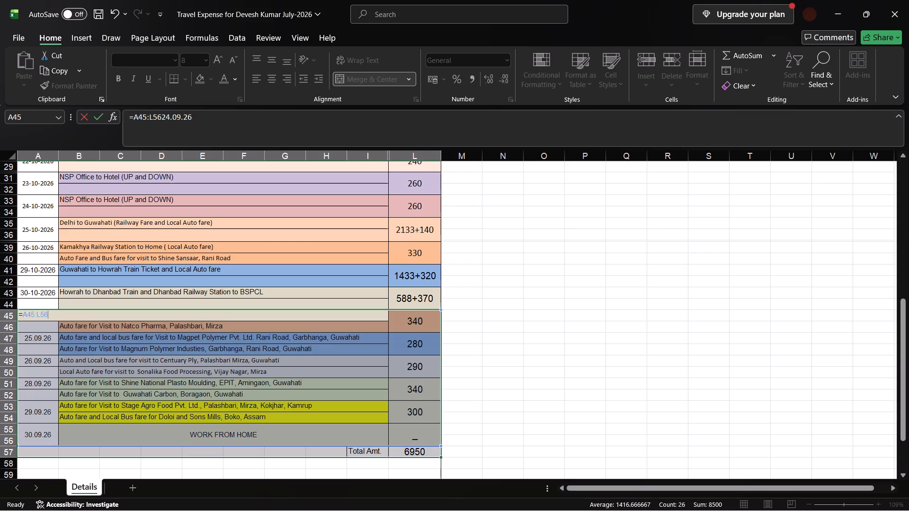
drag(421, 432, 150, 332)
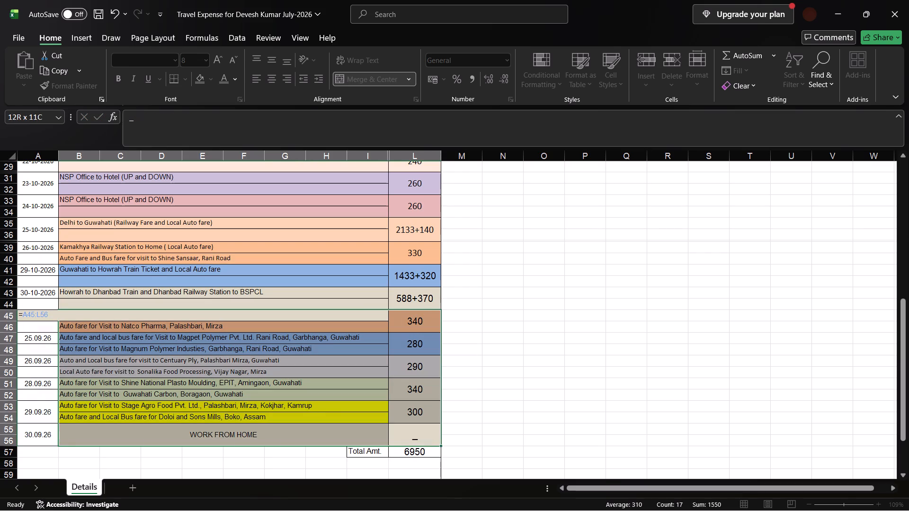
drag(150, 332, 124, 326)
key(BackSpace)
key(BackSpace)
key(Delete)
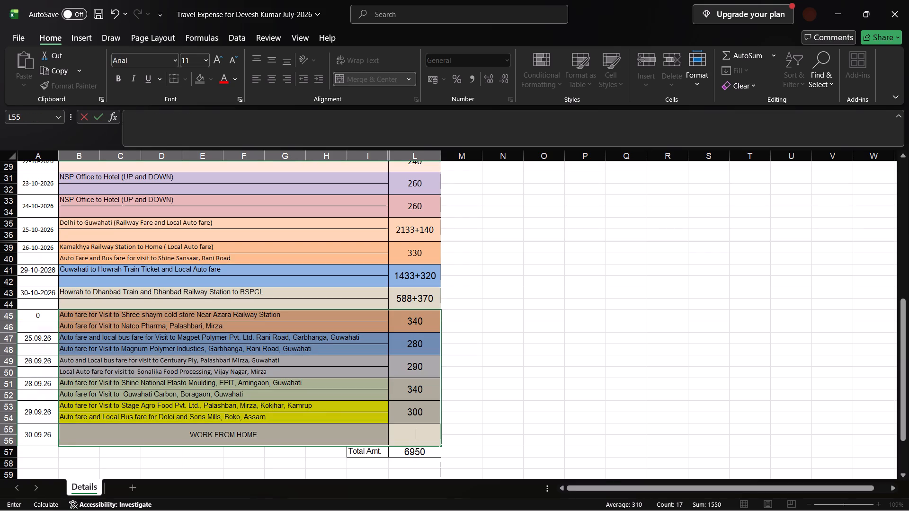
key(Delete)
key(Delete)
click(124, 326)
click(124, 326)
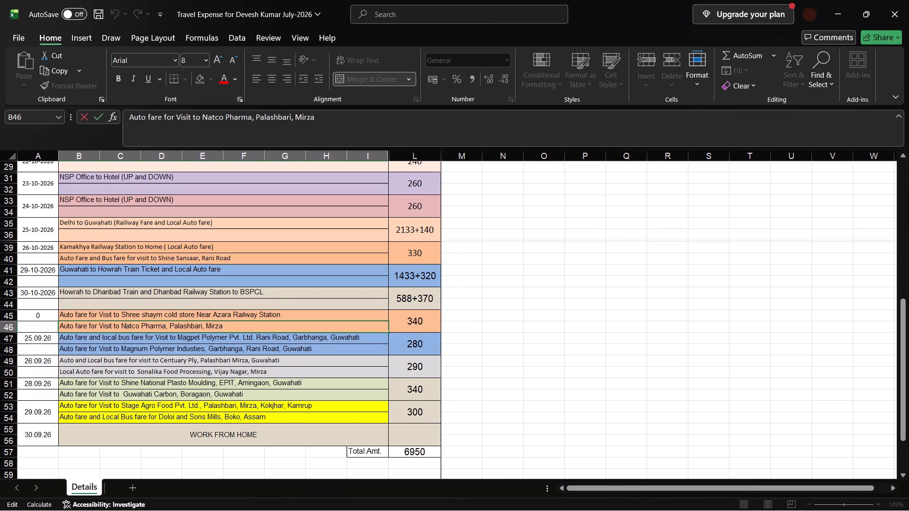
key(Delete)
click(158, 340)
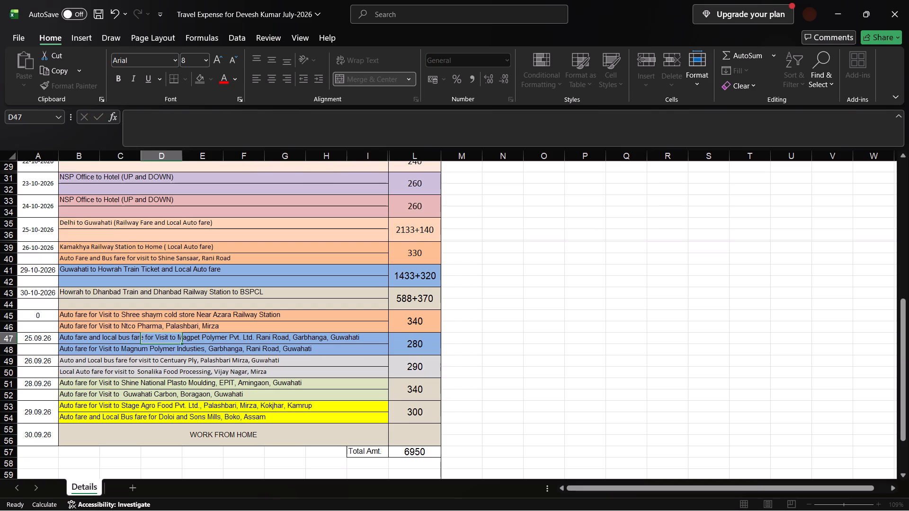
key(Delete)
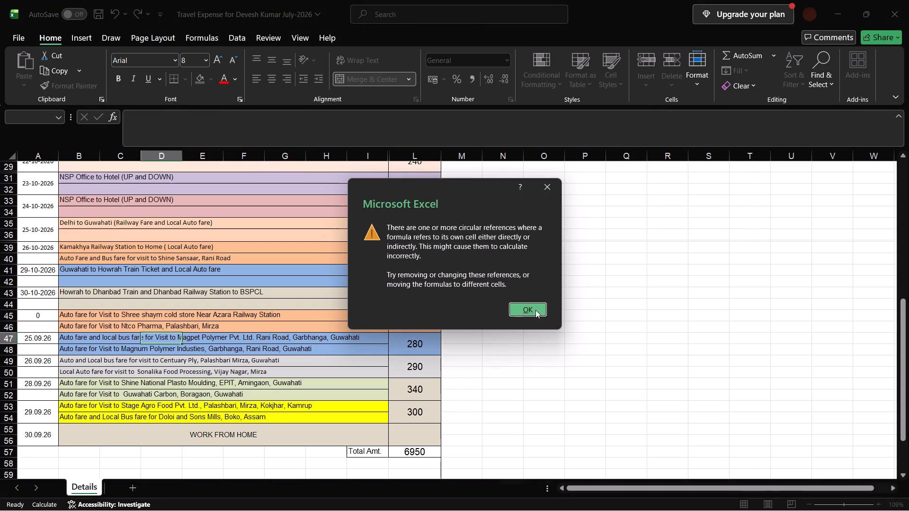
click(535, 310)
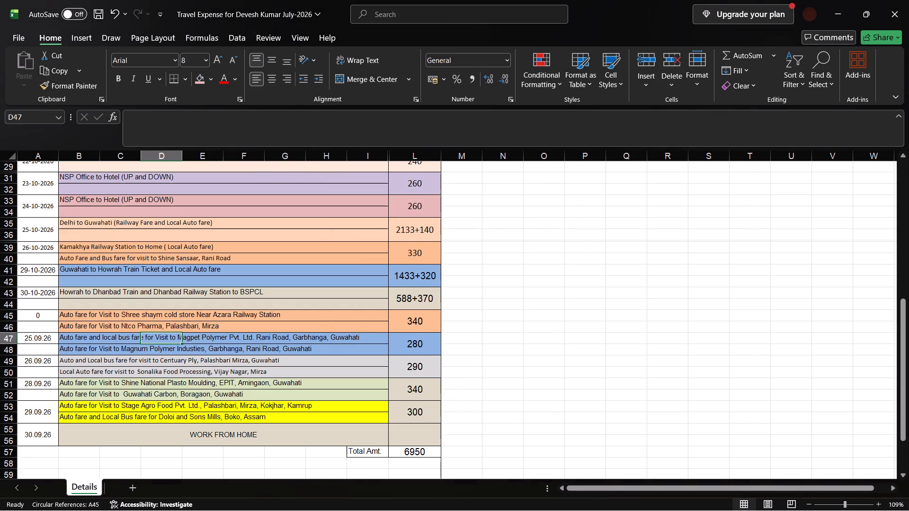
Move the leftover September rows and the total row, A45:L57, out of the table to the empty area starting at AA46.
drag(21, 314, 399, 445)
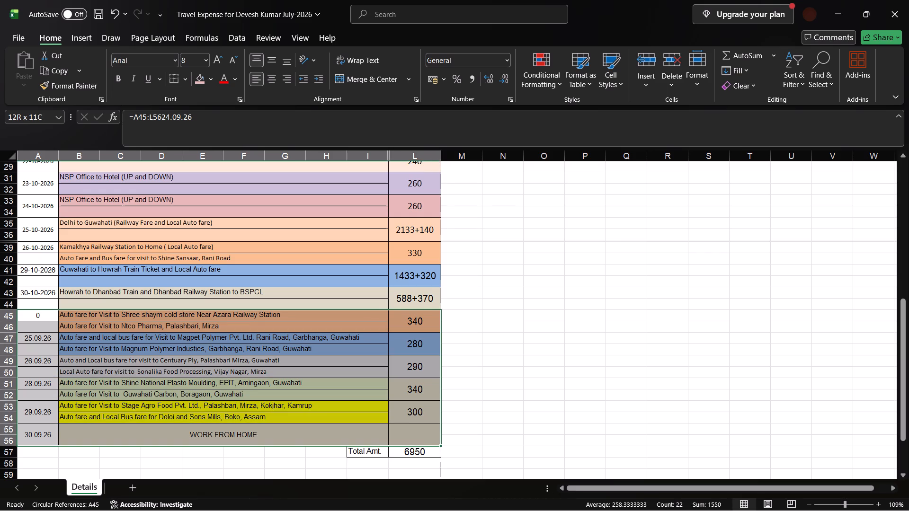
drag(399, 445, 402, 453)
drag(438, 309, 883, 322)
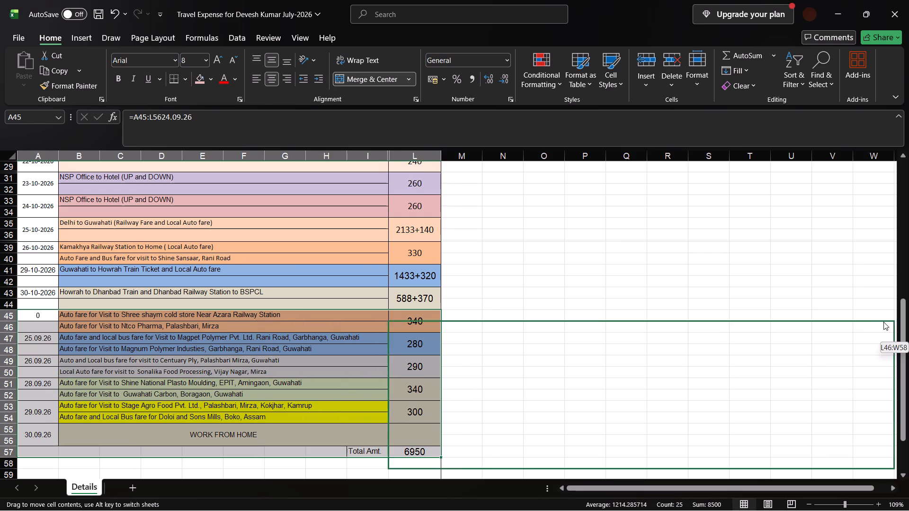
drag(883, 322, 908, 322)
scroll(432, 308, right, 2)
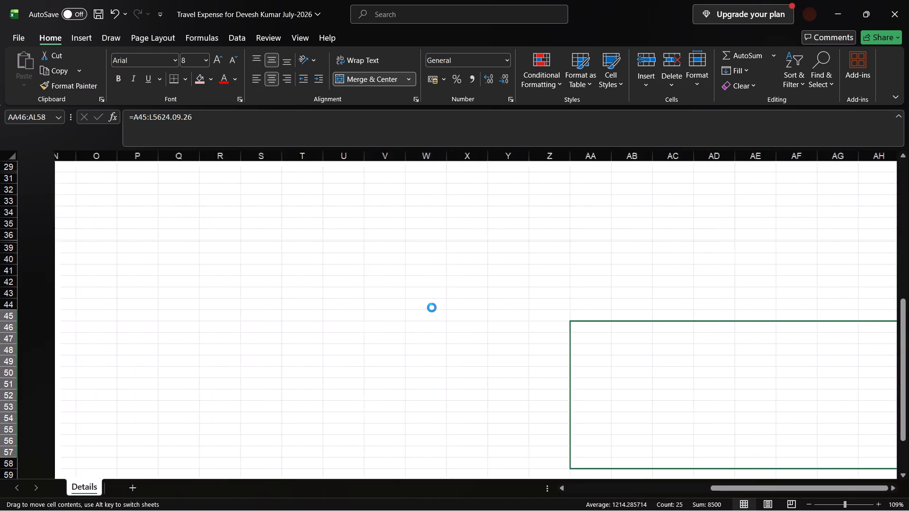
scroll(432, 308, right, 3)
Set the amount for the 07-10-2026 entry, in L4, to 240.
scroll(432, 308, up, 1)
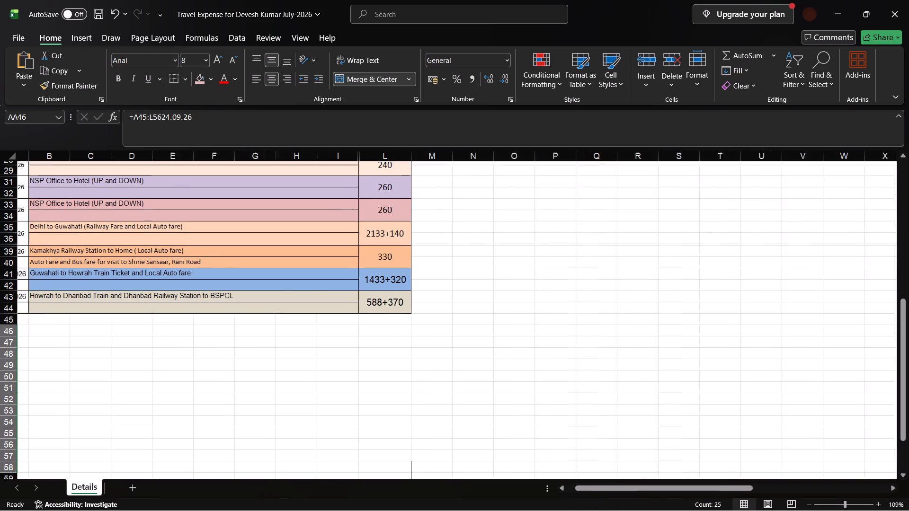
scroll(432, 308, up, 4)
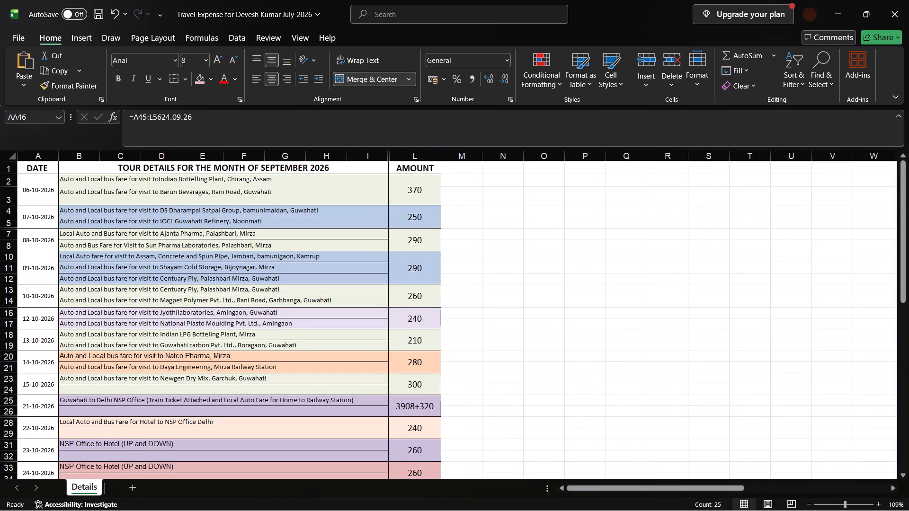
click(431, 220)
key(BackSpace)
text(240)
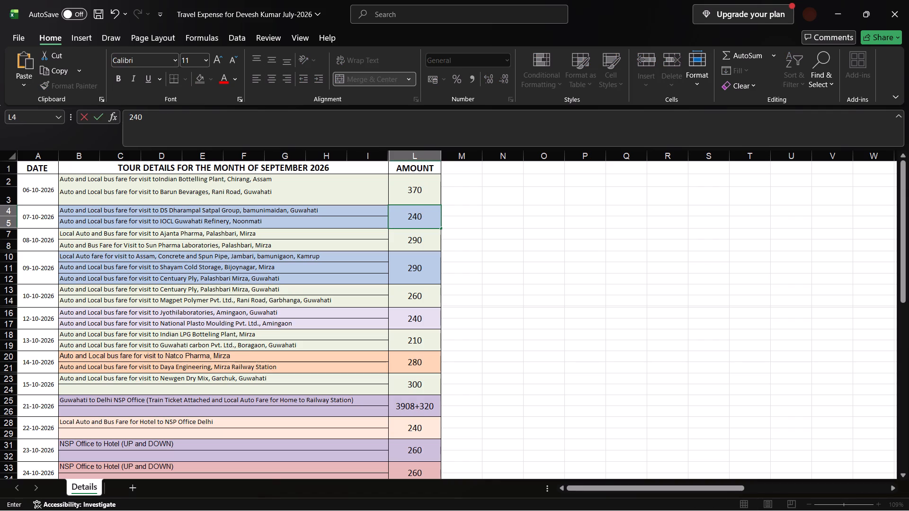
Clear the Centuary Ply description in B12, under the 09-10-2026 entry.
click(258, 277)
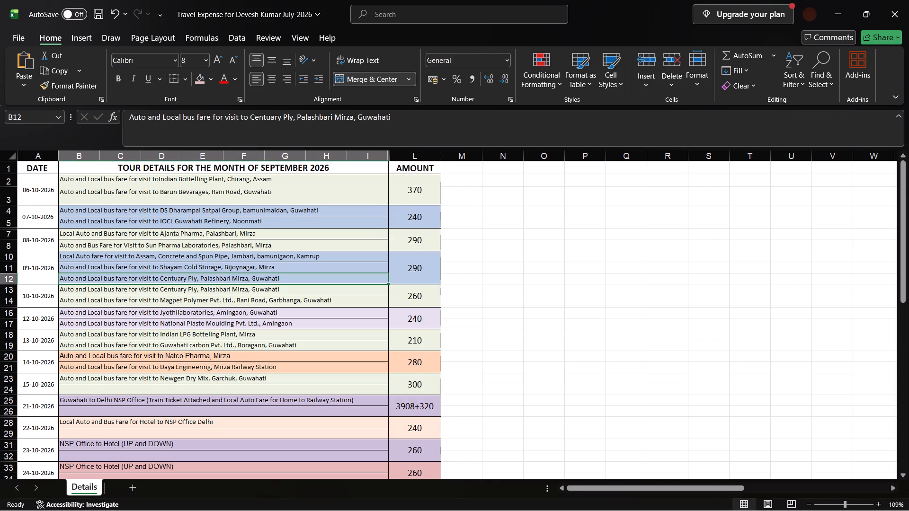
key(BackSpace)
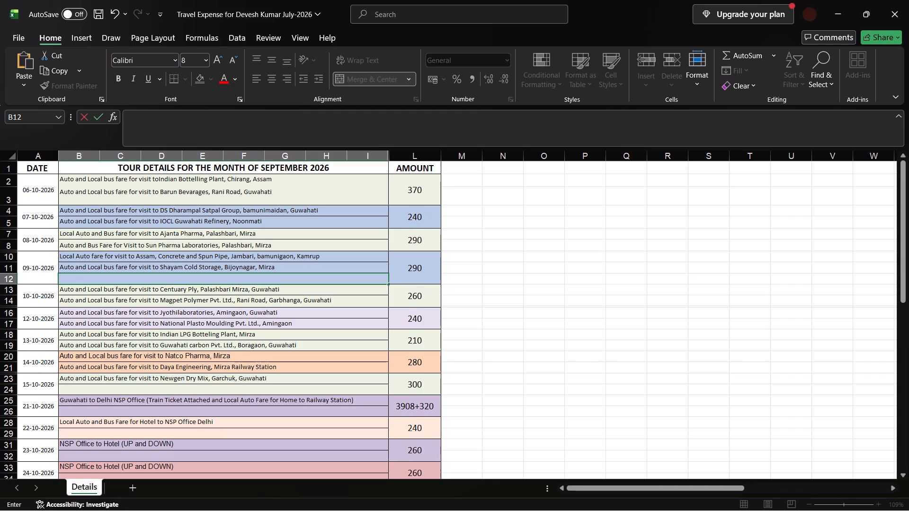
Set the amount for the 15-10-2026 entry, in L23, to 260.
scroll(380, 340, down, 1)
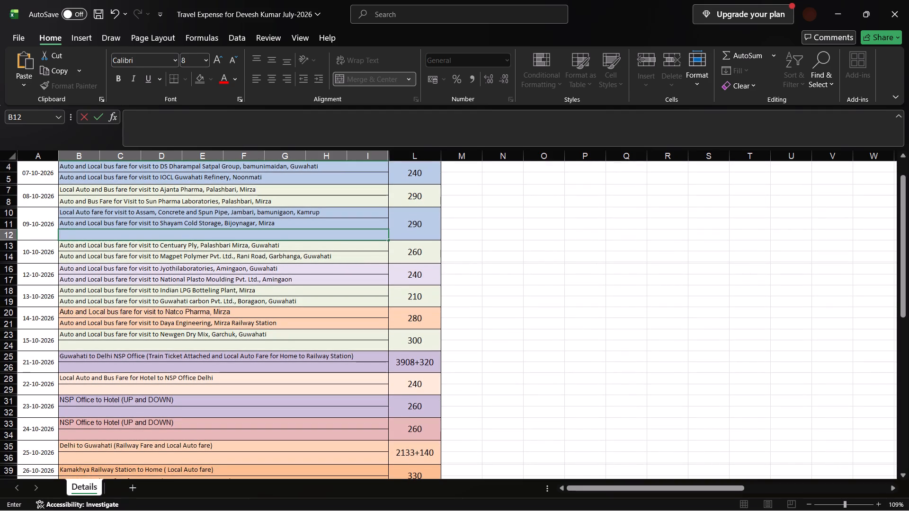
click(419, 341)
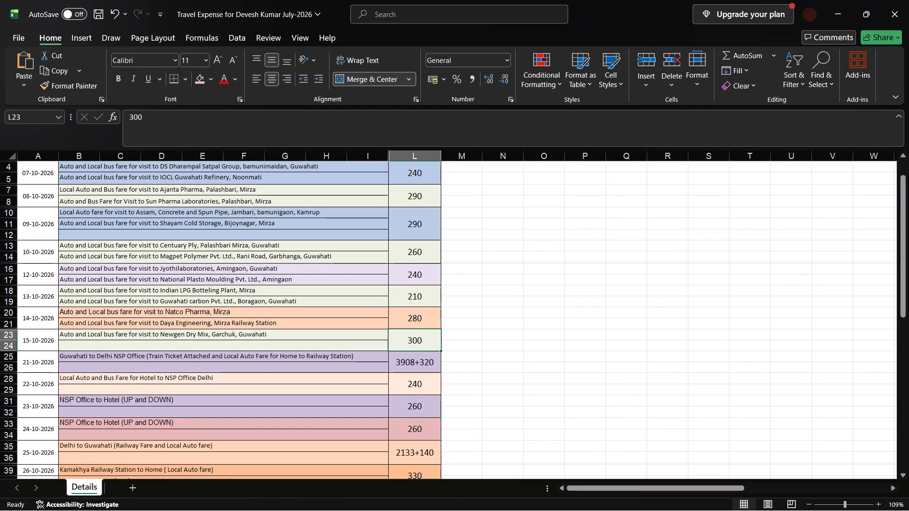
key(BackSpace)
text(26)
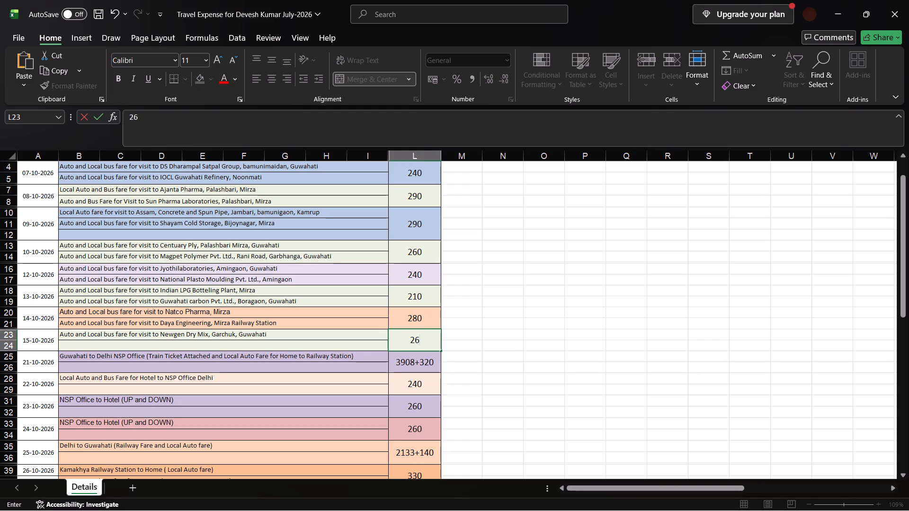
key(0)
Look over the October entries and select the amounts from L43 up to L2 to check their sum.
scroll(419, 341, down, 1)
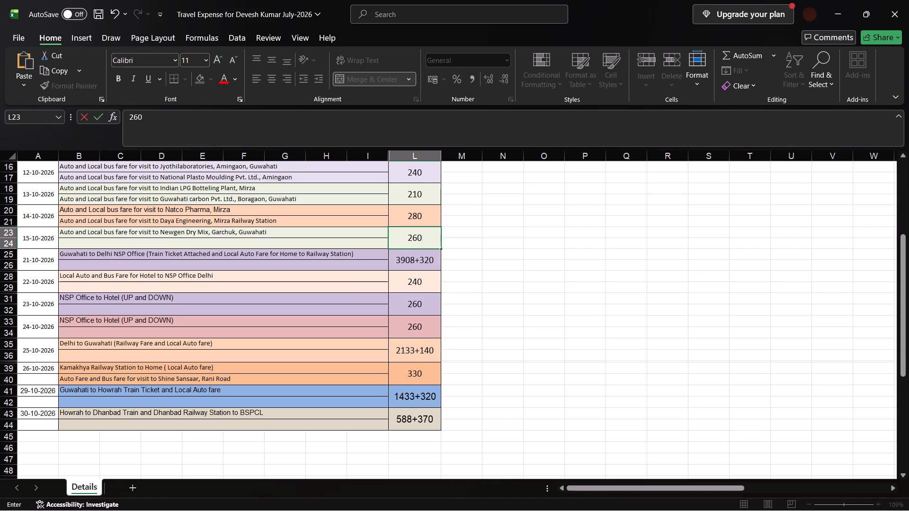
scroll(419, 341, right, 1)
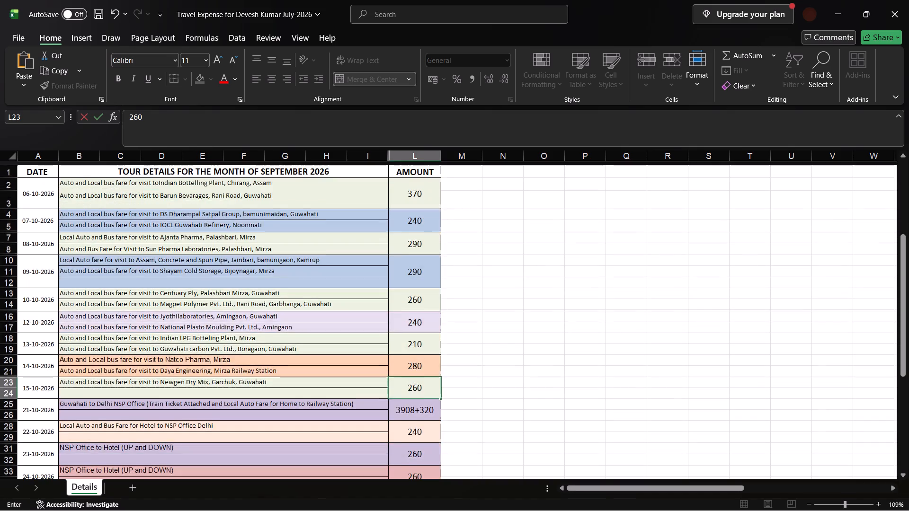
scroll(419, 341, right, 1)
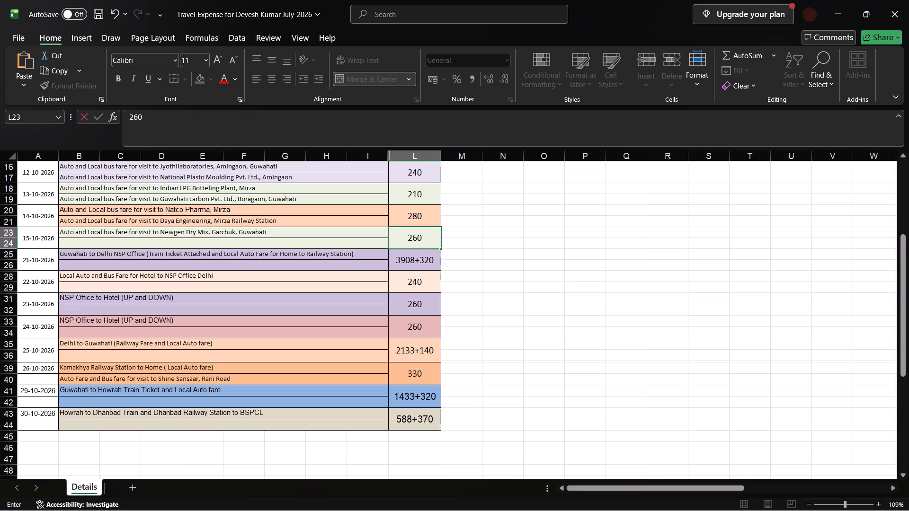
scroll(382, 414, up, 1)
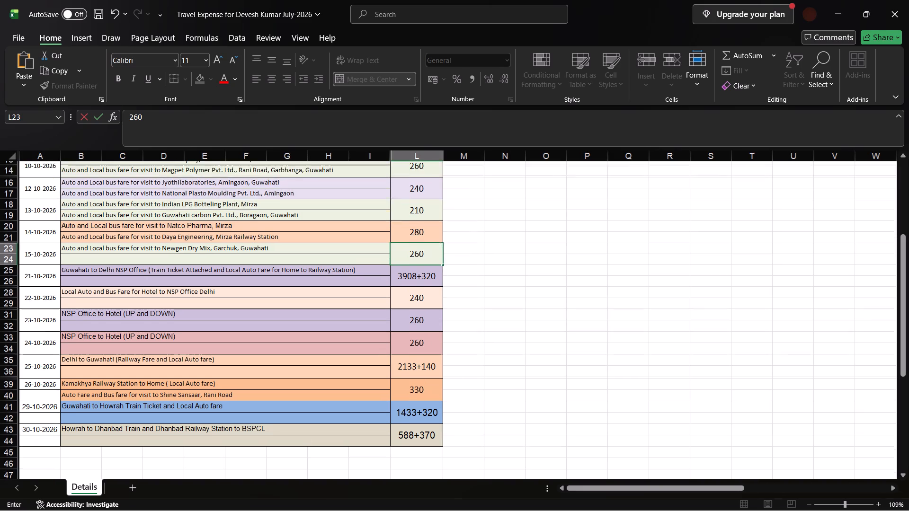
scroll(382, 414, up, 1)
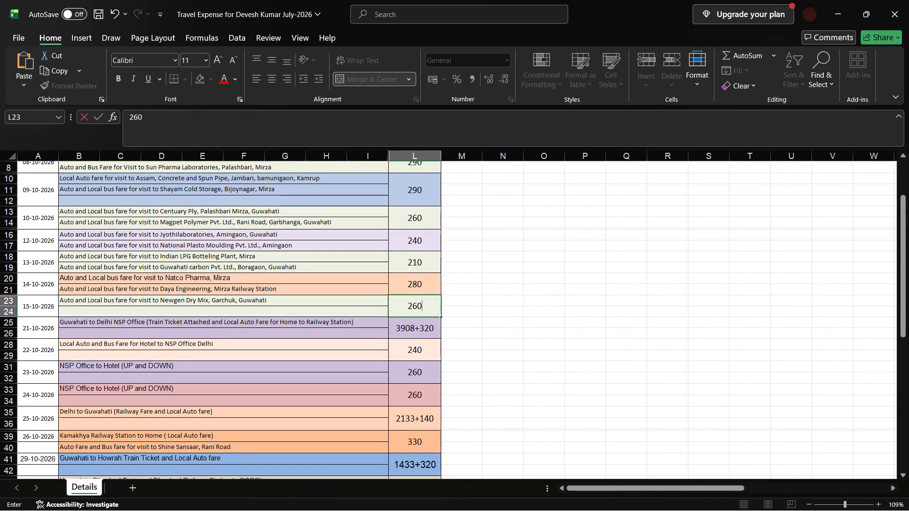
scroll(382, 414, down, 1)
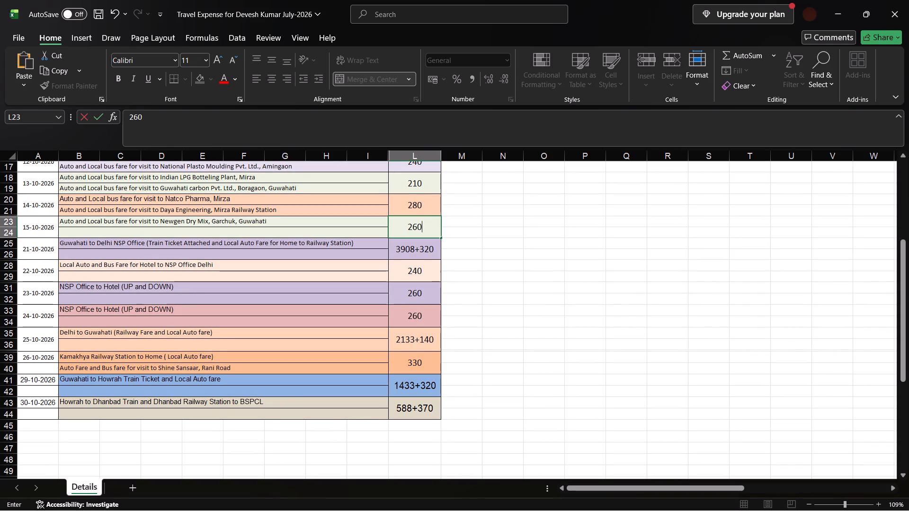
scroll(382, 414, right, 1)
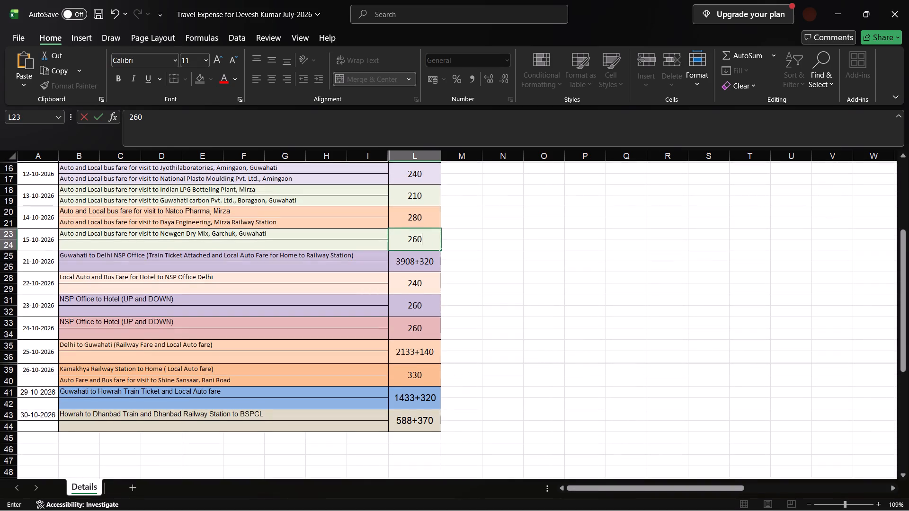
drag(409, 428, 409, 158)
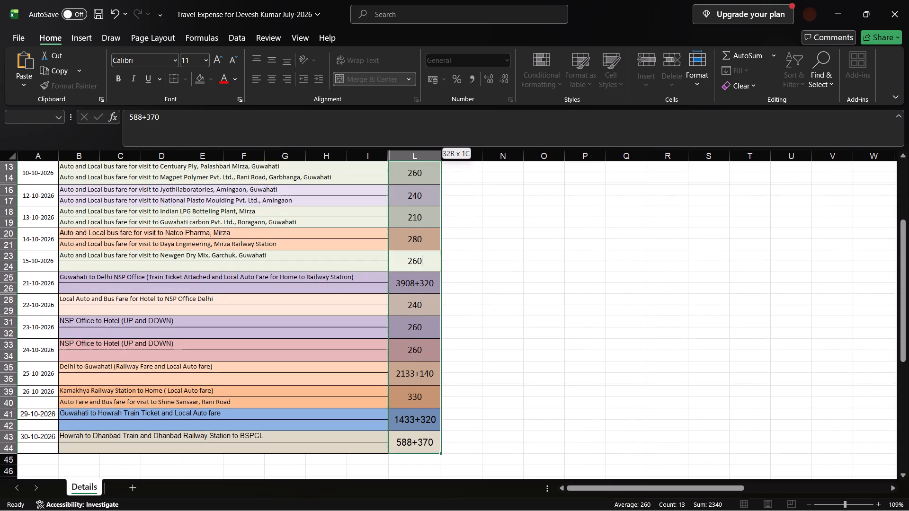
drag(409, 158, 394, 194)
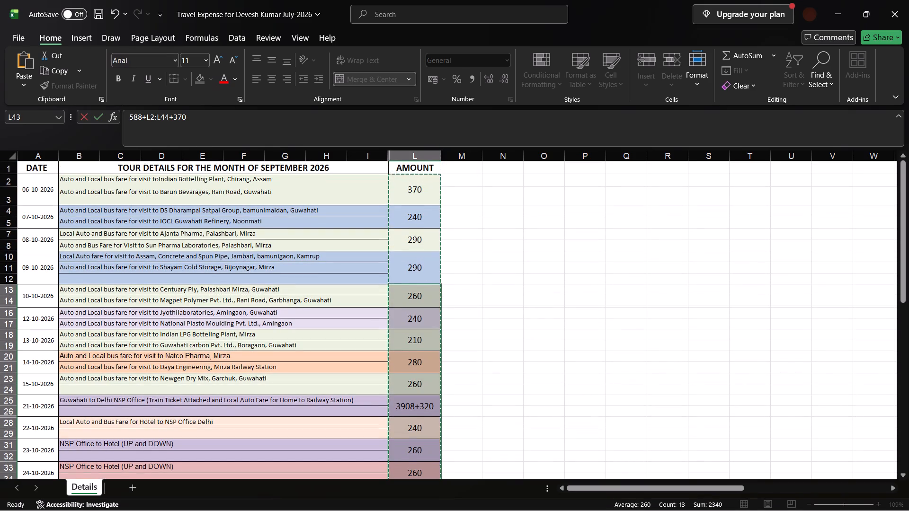
click(477, 287)
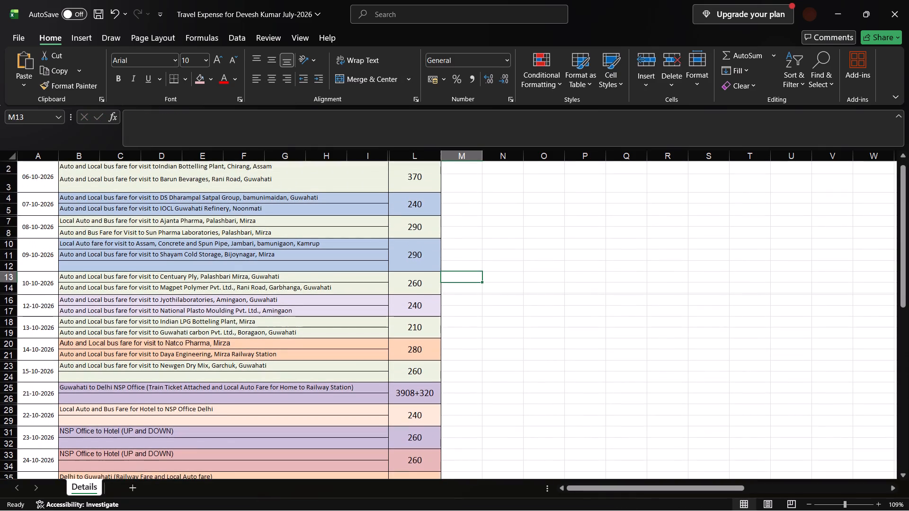
Split the 21-10-2026 amount by entering 320 separately in M26 and reducing L25 to 3908.
click(426, 393)
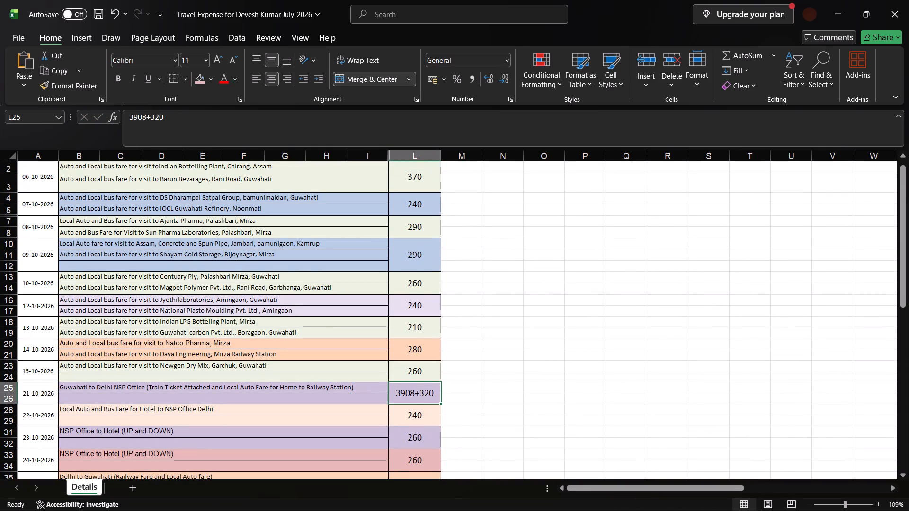
click(453, 398)
text(320)
click(419, 391)
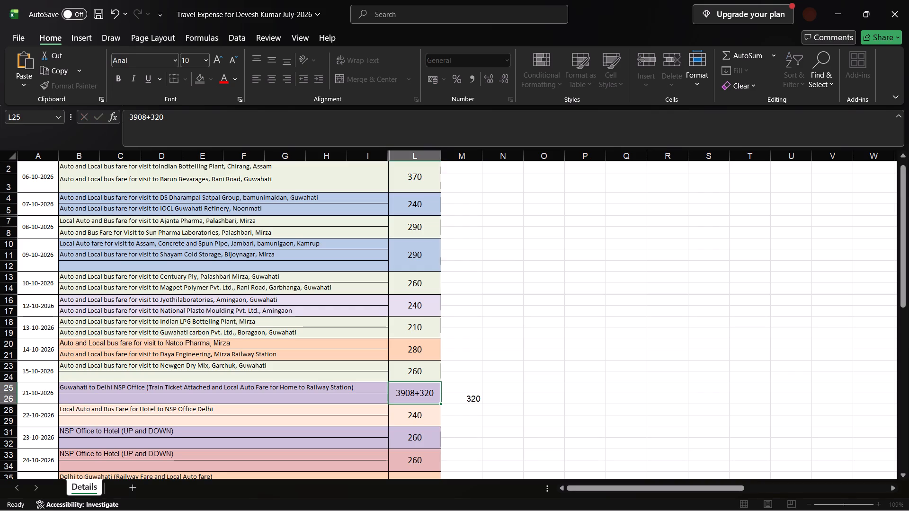
drag(184, 115, 149, 117)
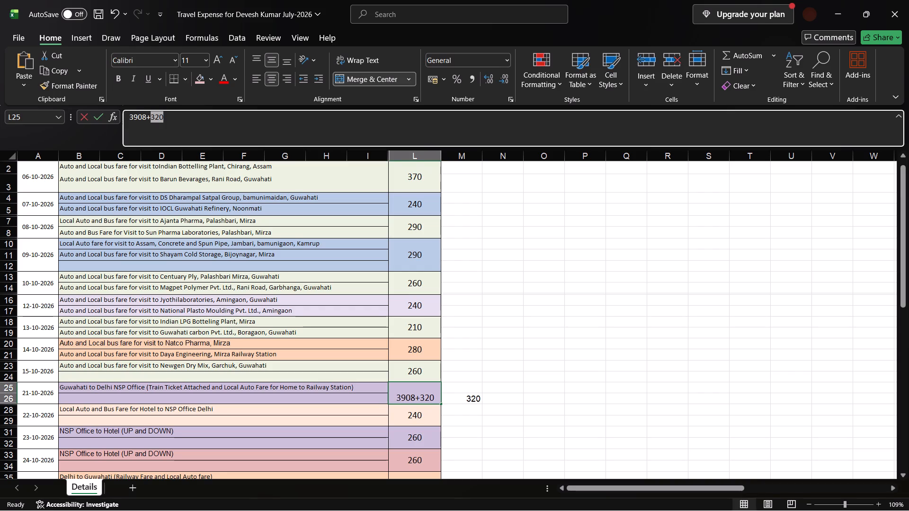
drag(149, 117, 150, 117)
drag(150, 117, 148, 115)
drag(148, 115, 147, 115)
key(BackSpace)
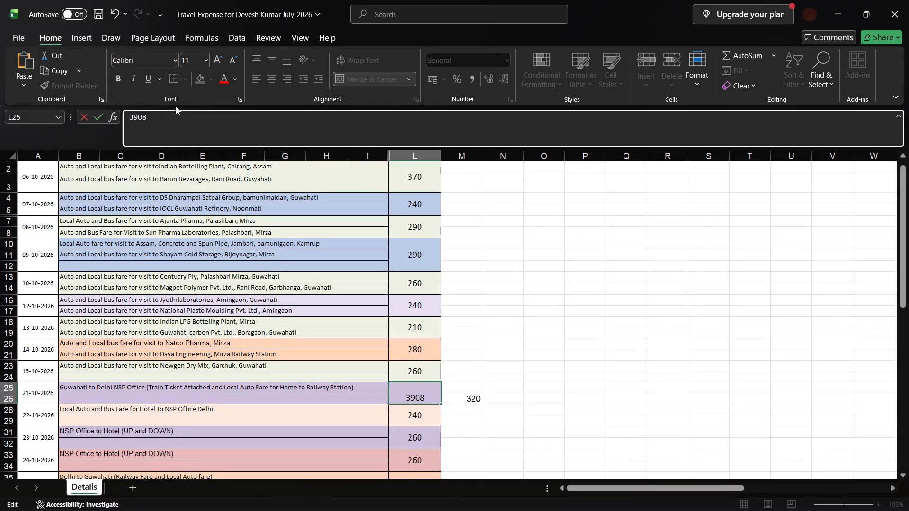
Move the 25-10-2026 amount from L35 to M36 and the 29-10-2026 amount from L41 to N41, outside the amounts column.
scroll(417, 299, down, 2)
click(419, 349)
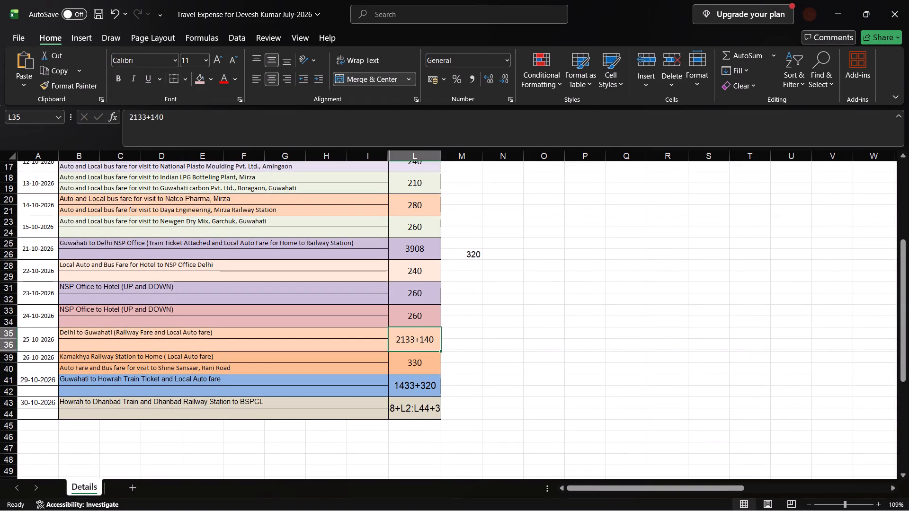
drag(440, 326, 459, 341)
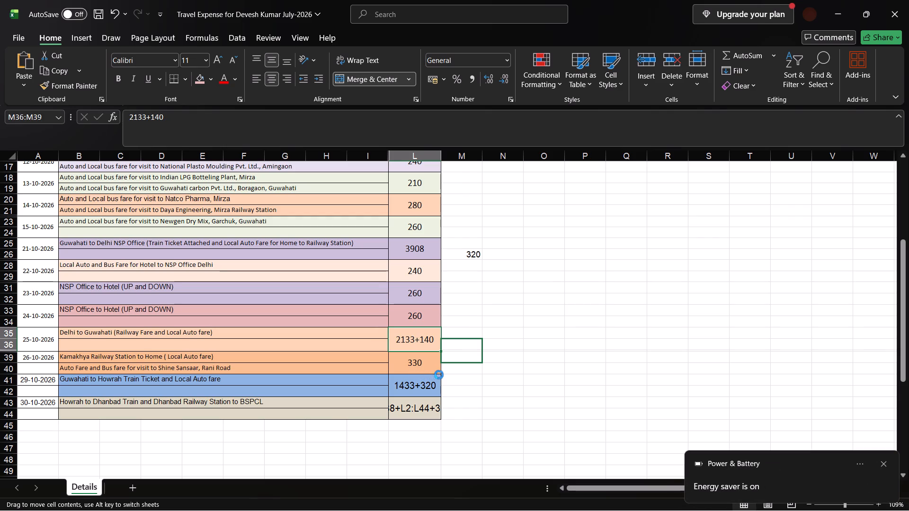
drag(435, 380, 438, 379)
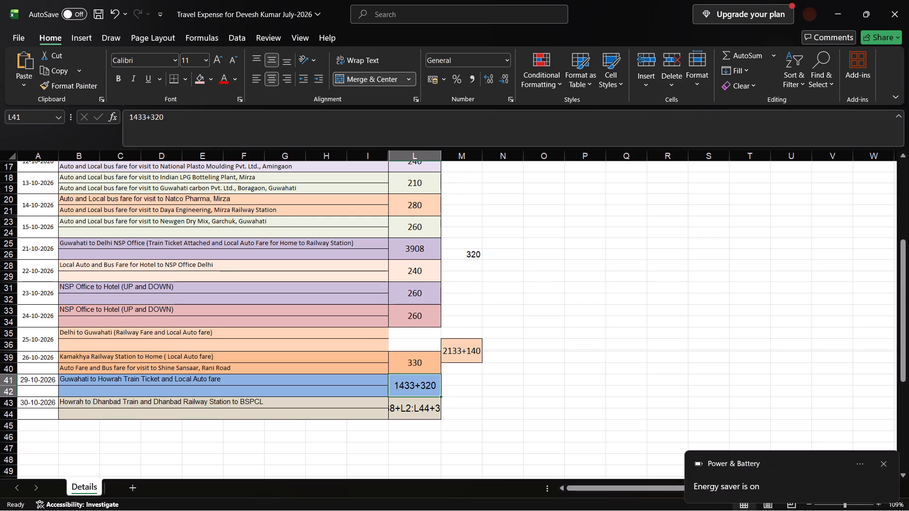
drag(438, 379, 440, 379)
drag(441, 376, 510, 385)
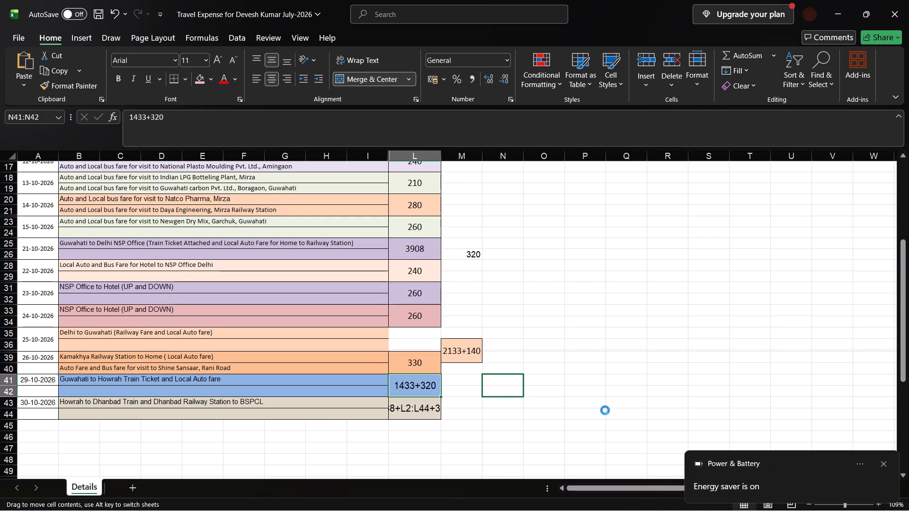
click(606, 411)
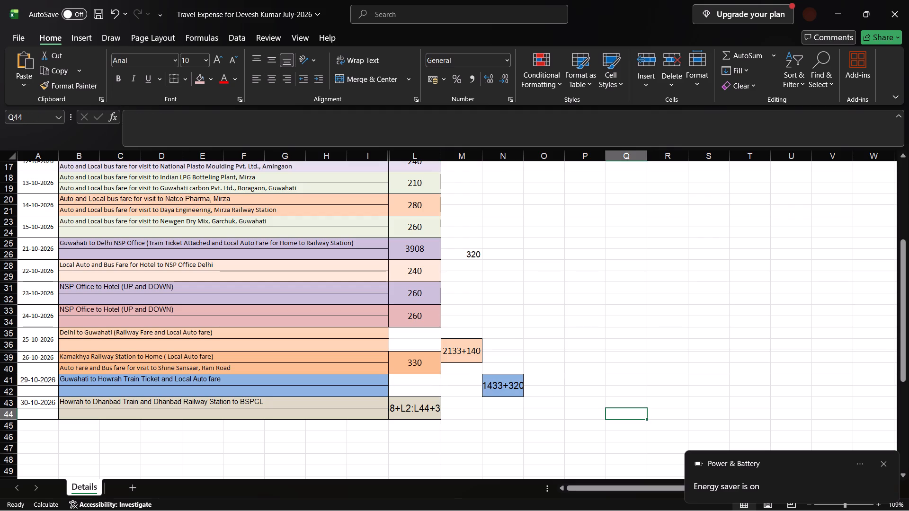
Clear the 30-10-2026 amount in L43 and enter 588+320 there.
click(475, 415)
click(423, 408)
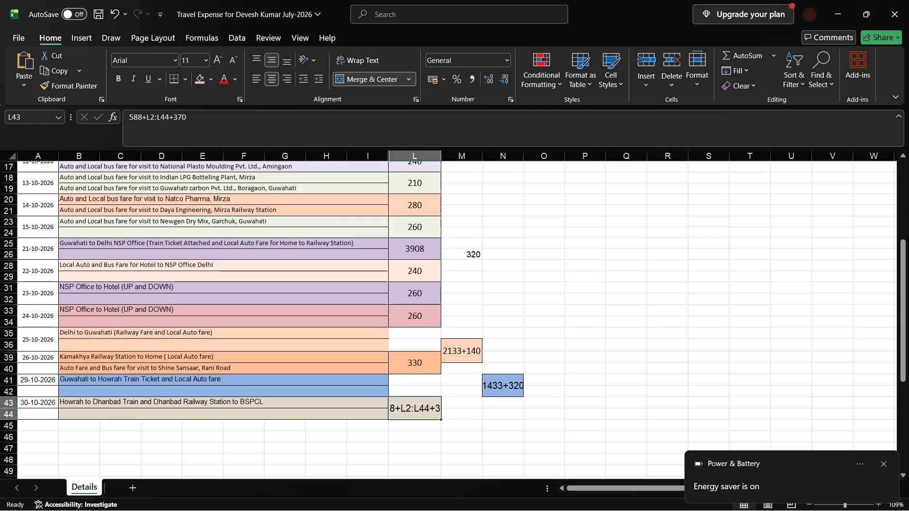
key(BackSpace)
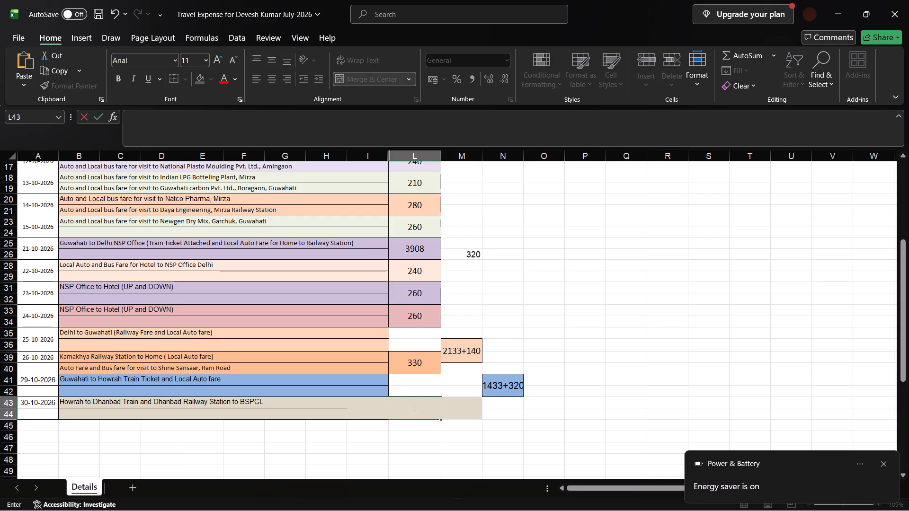
click(555, 452)
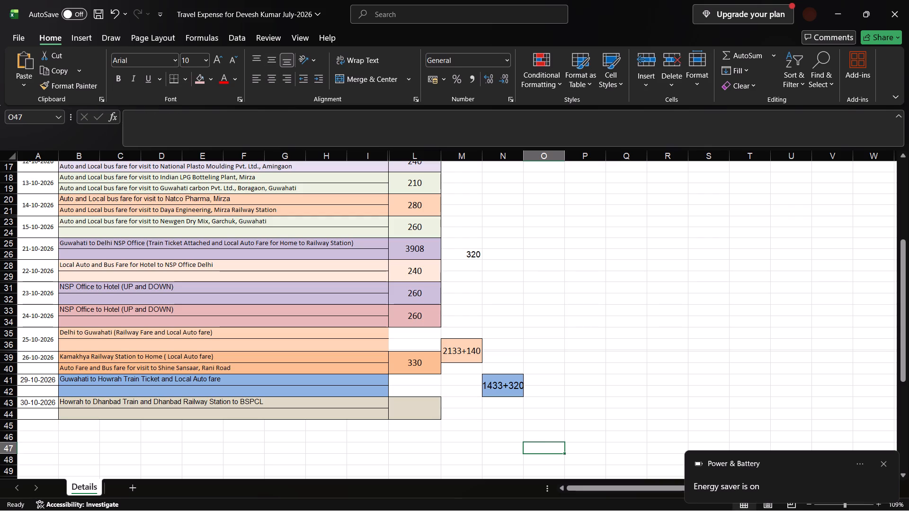
click(422, 408)
text(580)
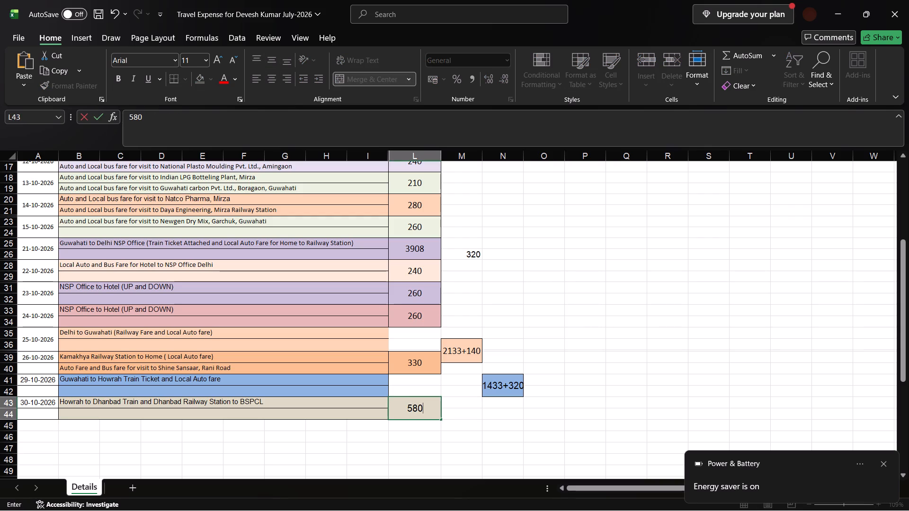
key(BackSpace)
key(8)
key(shift+BackSpace)
key(shift+BackSpace)
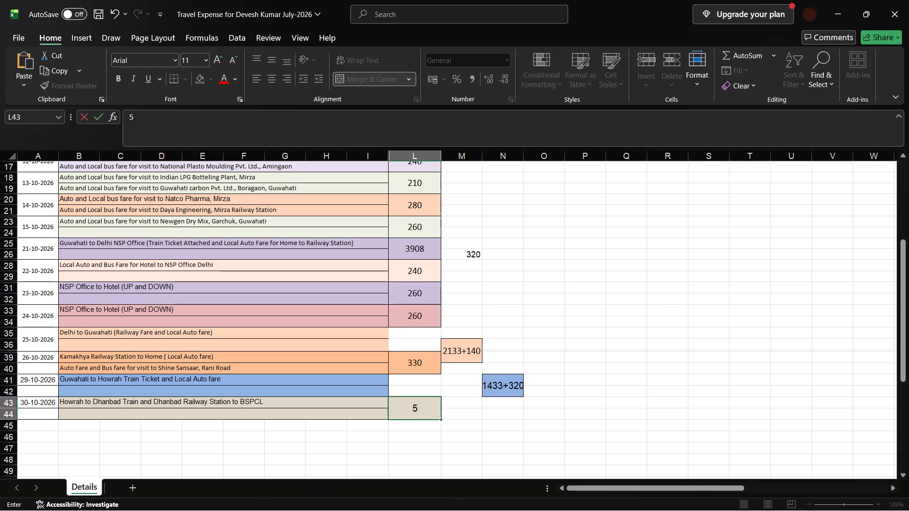
text(88)
key(shift+underscore)
key(BackSpace)
key(shift+plus)
text(320)
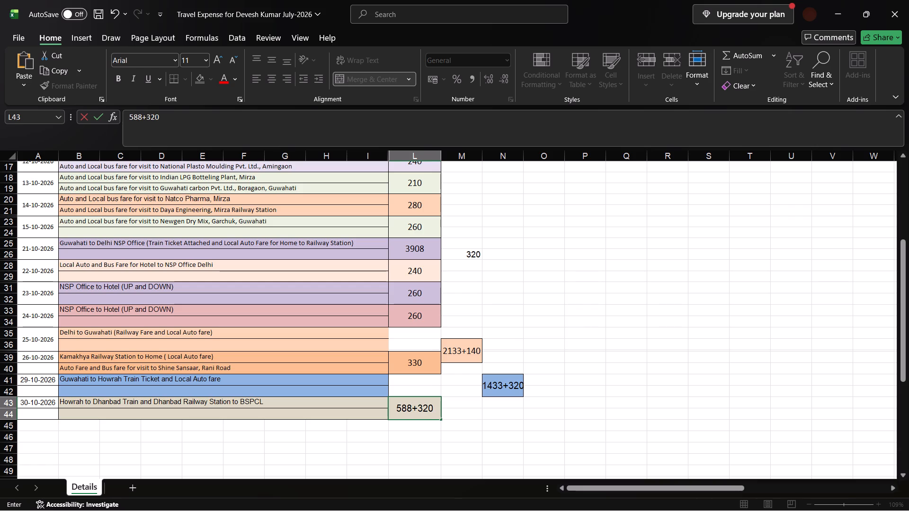
click(481, 423)
Select the amounts from L43 up to L2 to check the column's sum.
drag(420, 409, 419, 356)
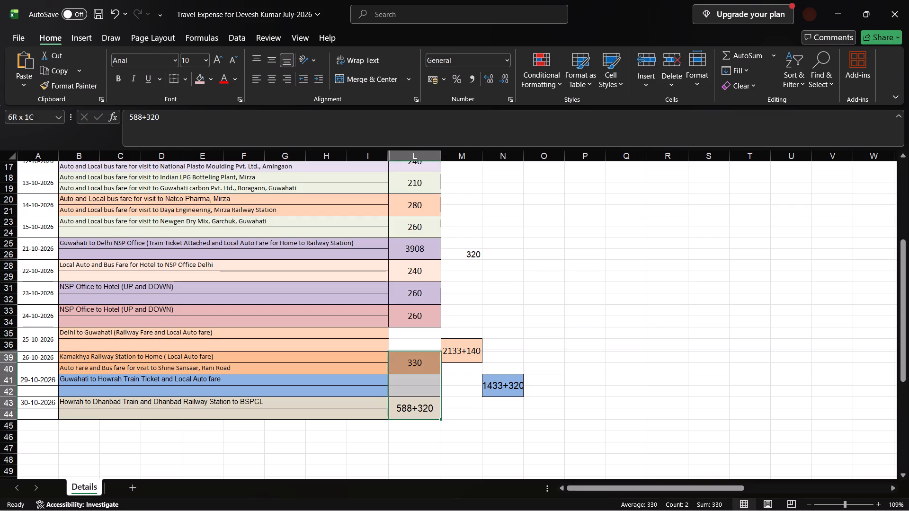
drag(419, 356, 417, 189)
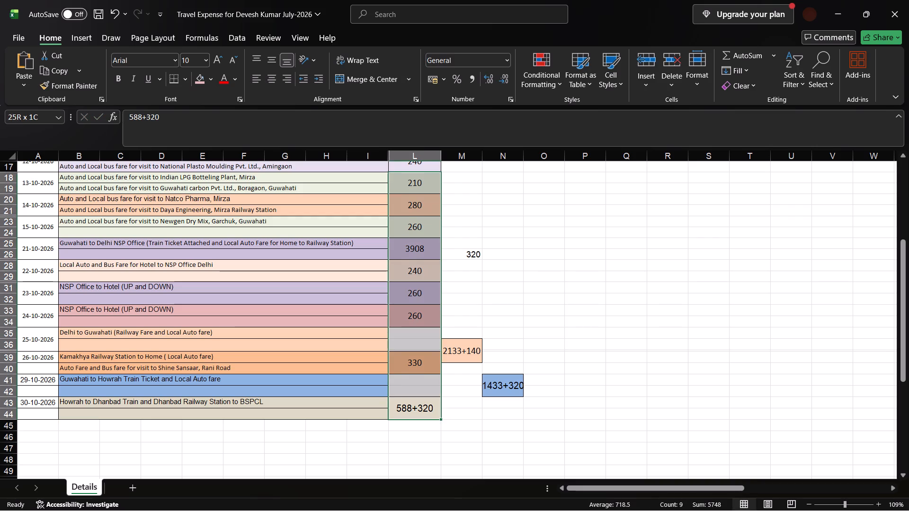
drag(417, 189, 410, 192)
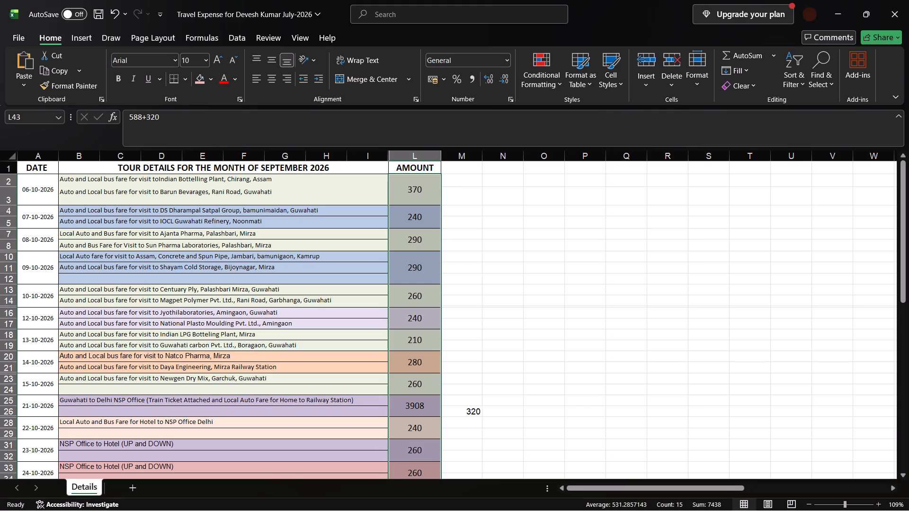
scroll(401, 335, down, 3)
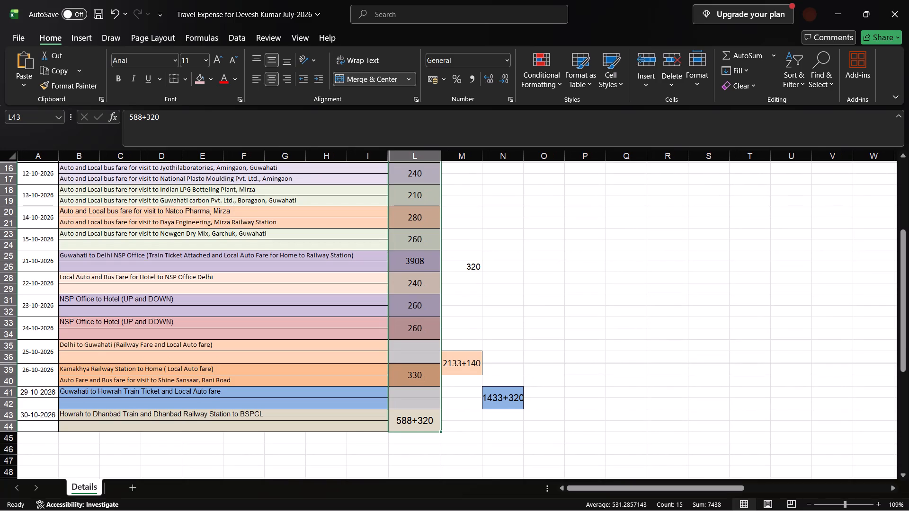
Select the amounts from L42 up to L2 to check their sum without the 30-10-2026 entry.
click(431, 400)
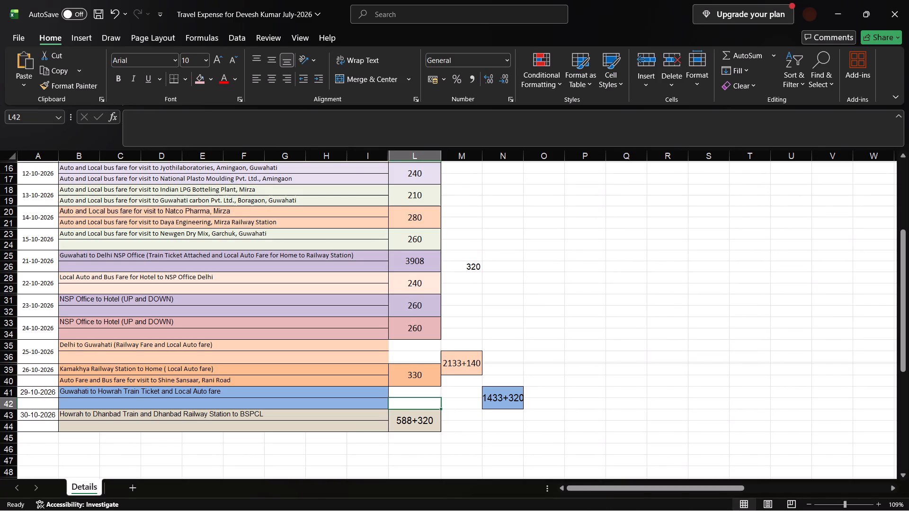
drag(431, 400, 415, 147)
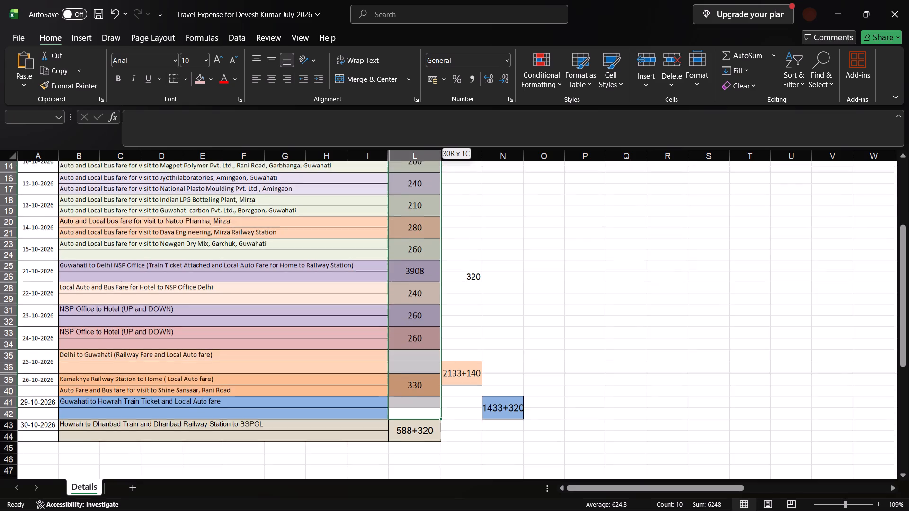
drag(415, 147, 408, 200)
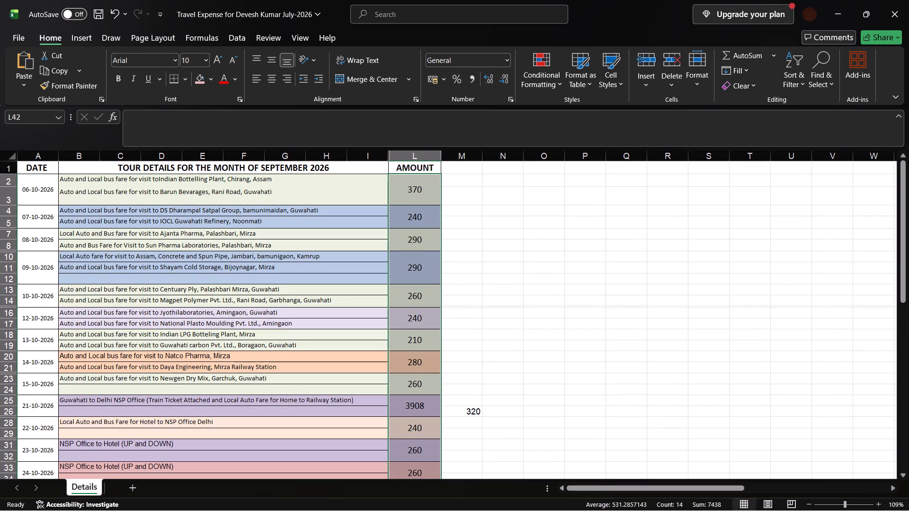
Move the 29-10-2026 amount from N41 back to L41 and the 25-10-2026 amount from M36 back to L35.
scroll(512, 302, down, 2)
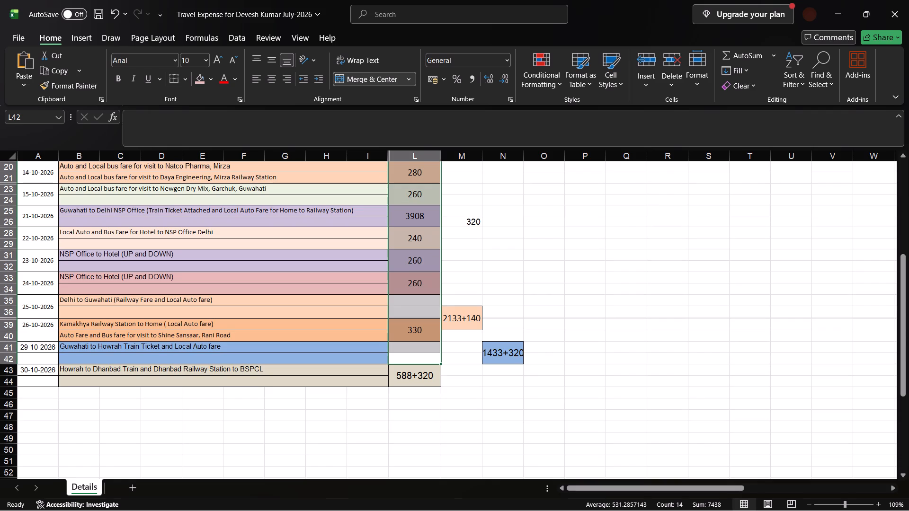
click(515, 358)
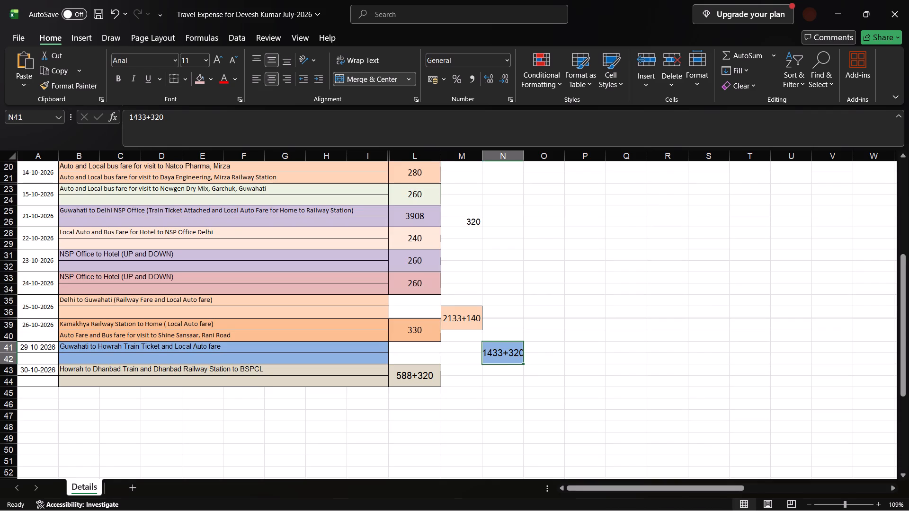
drag(483, 342, 424, 347)
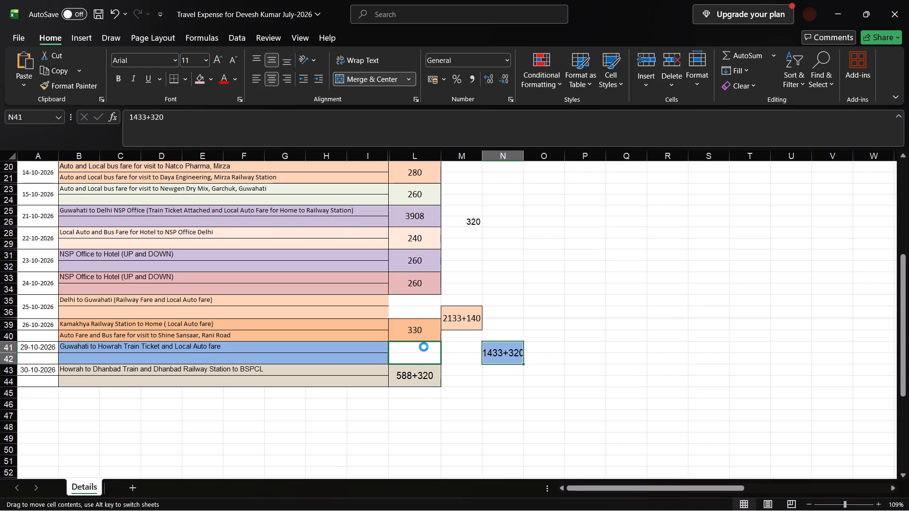
click(450, 309)
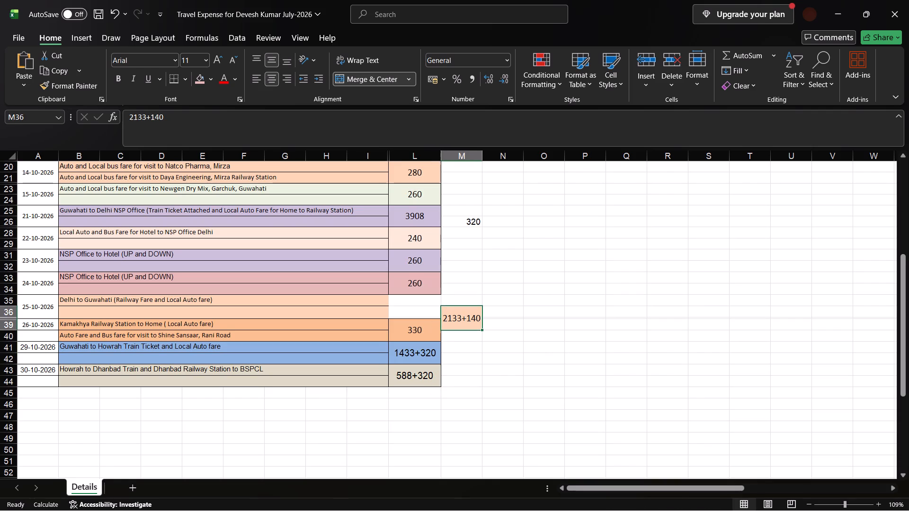
drag(455, 313, 450, 309)
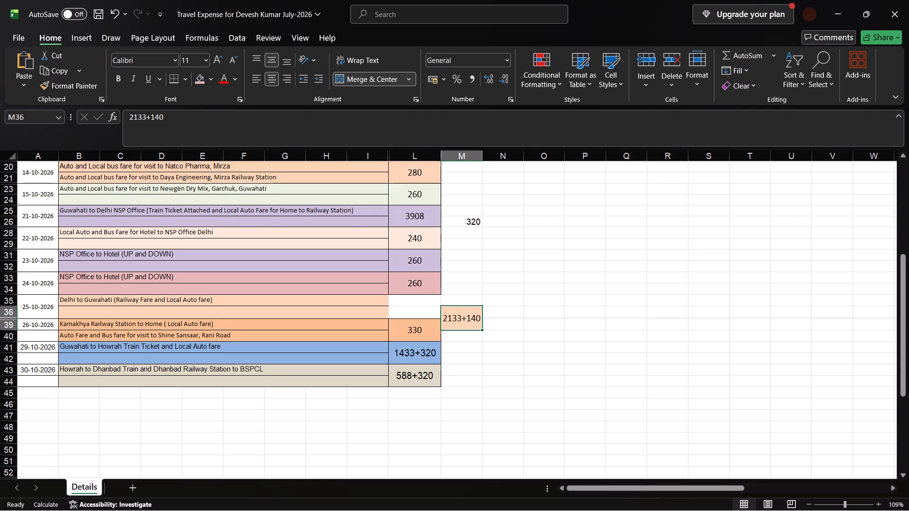
click(450, 309)
drag(555, 300, 478, 308)
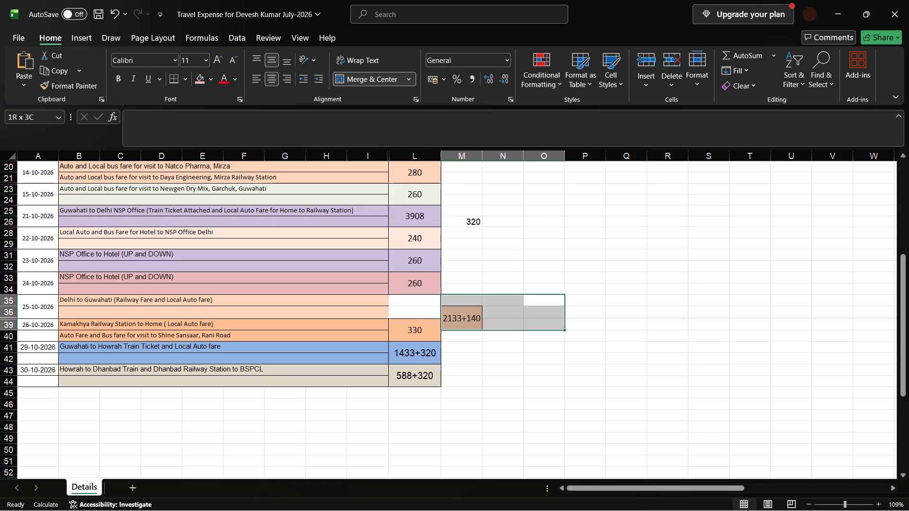
drag(478, 308, 558, 316)
click(558, 316)
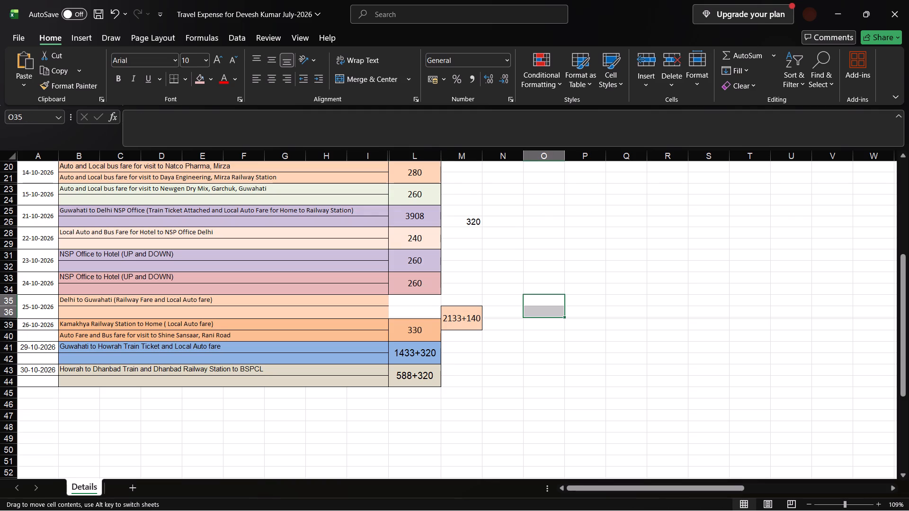
click(539, 396)
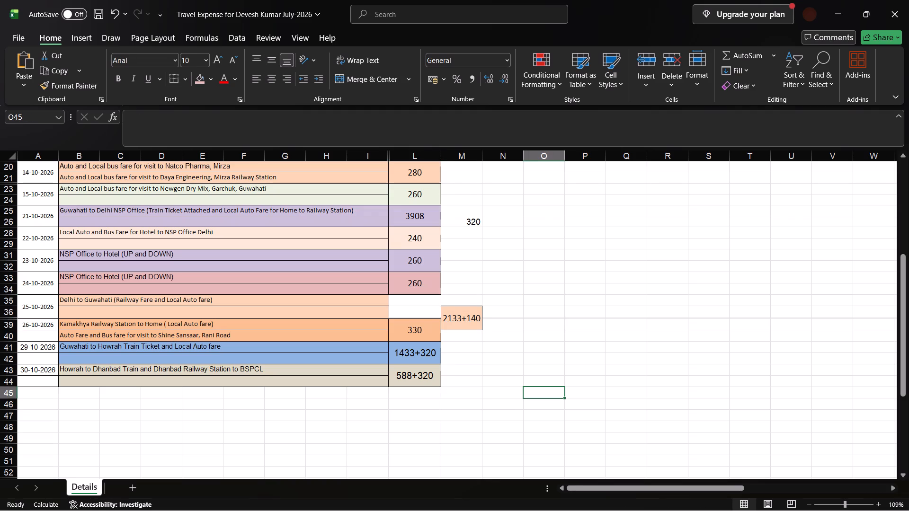
click(480, 311)
drag(481, 307, 421, 301)
Change the 21-10-2026 amount in L25 to 3908+320 and clear the separate 320 in M26.
click(438, 214)
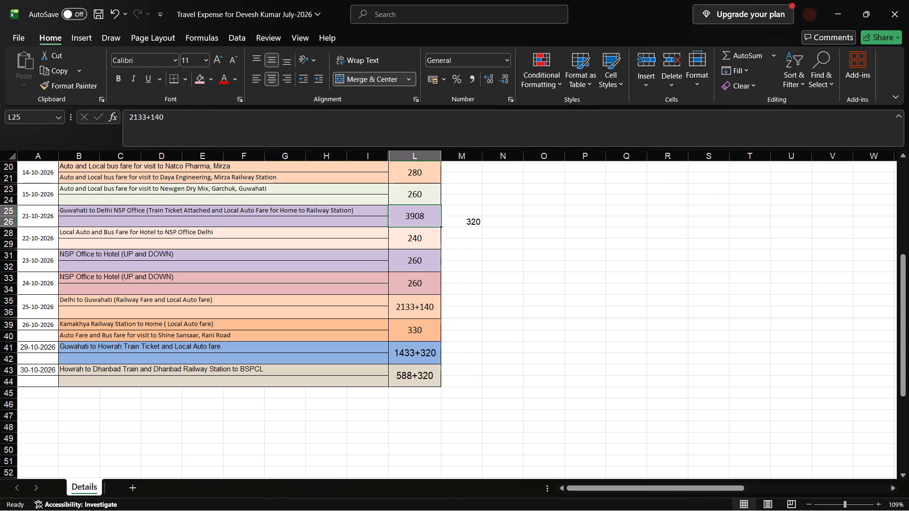
click(178, 112)
key(shift+underscore)
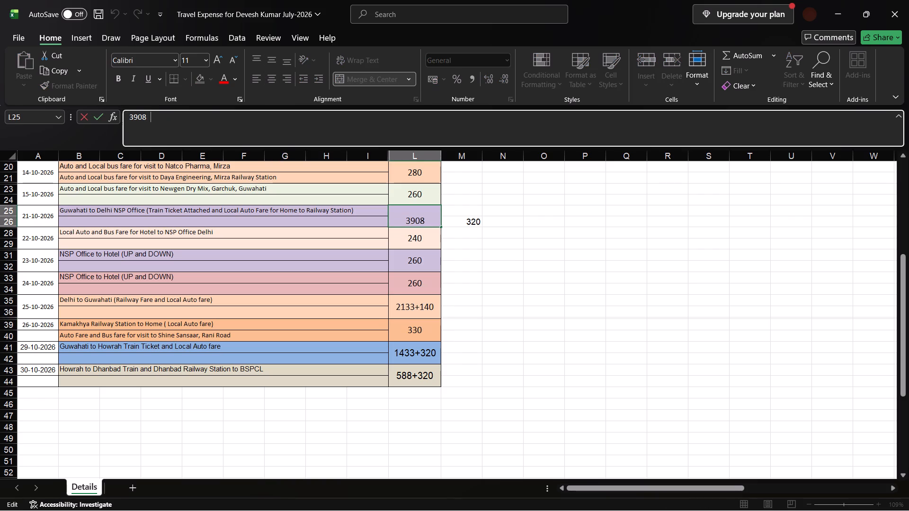
key(BackSpace)
text(+320)
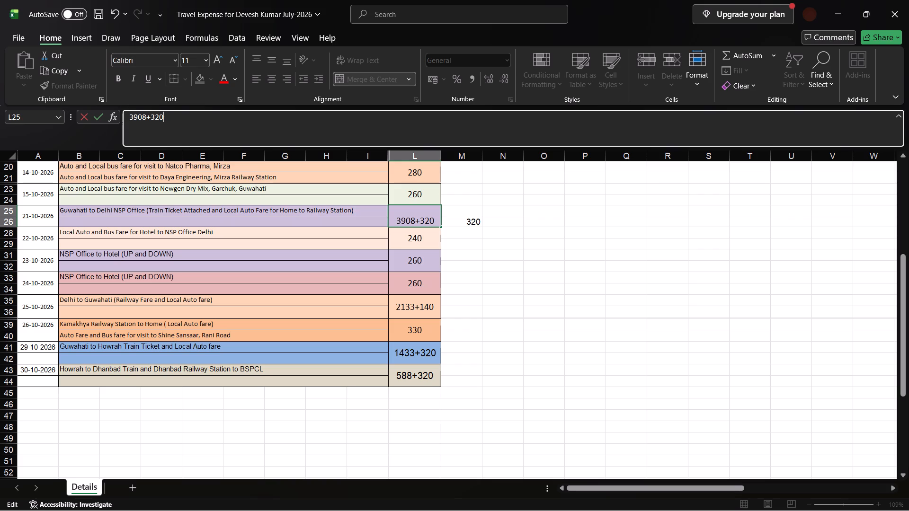
click(464, 223)
key(BackSpace)
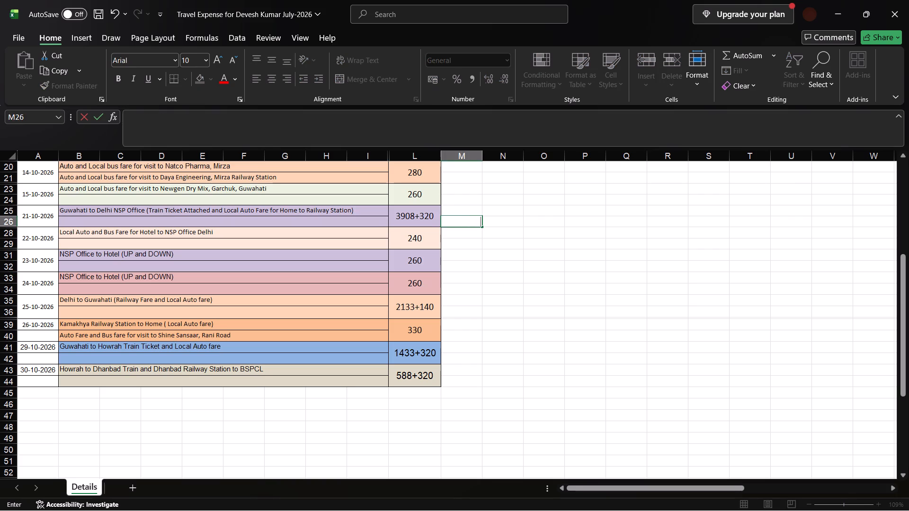
Merge and center B45 to I45 below the last entry and enter TOTAL there.
drag(82, 393, 366, 399)
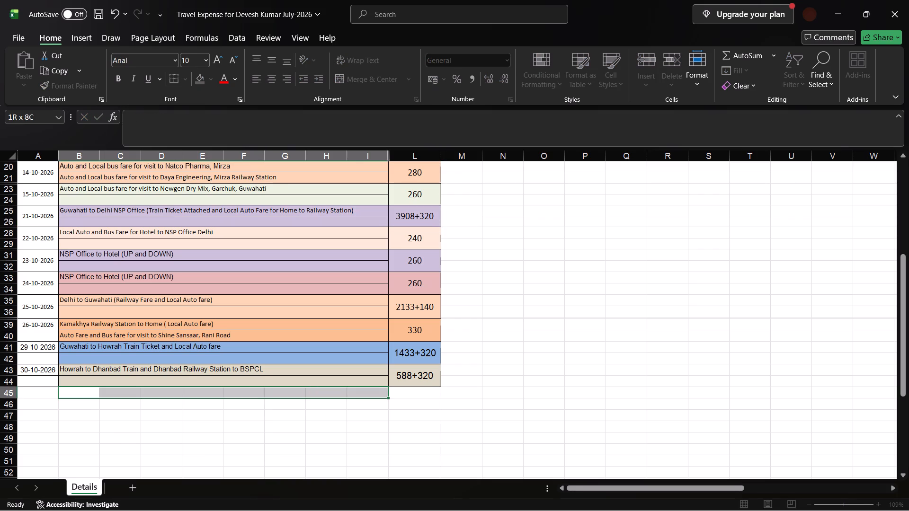
drag(366, 399, 369, 395)
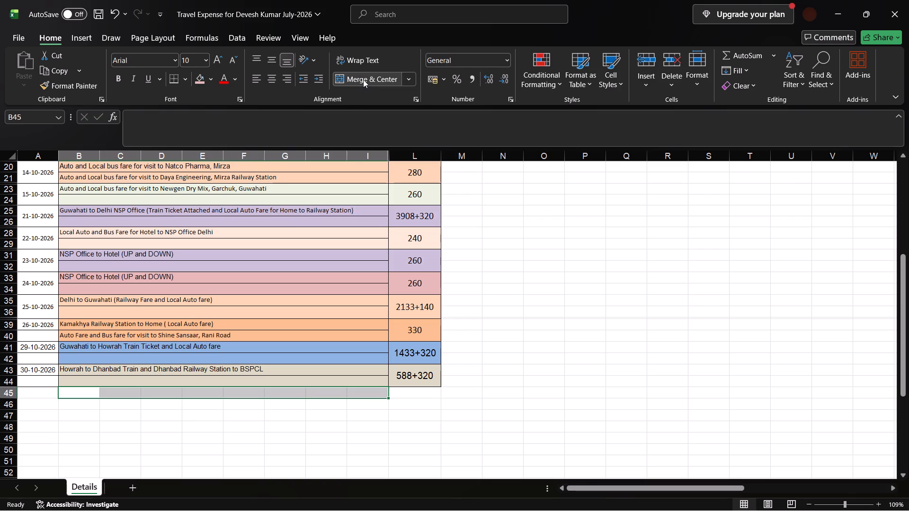
click(363, 79)
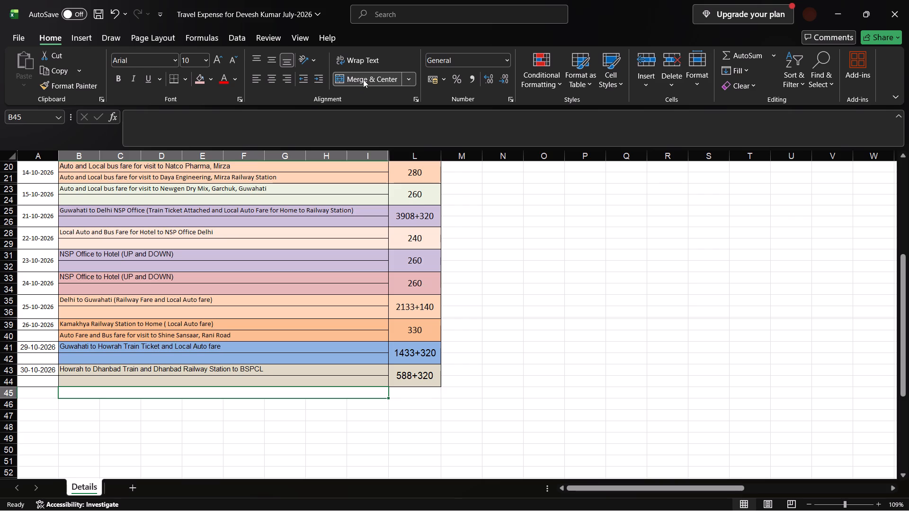
key(shift+t)
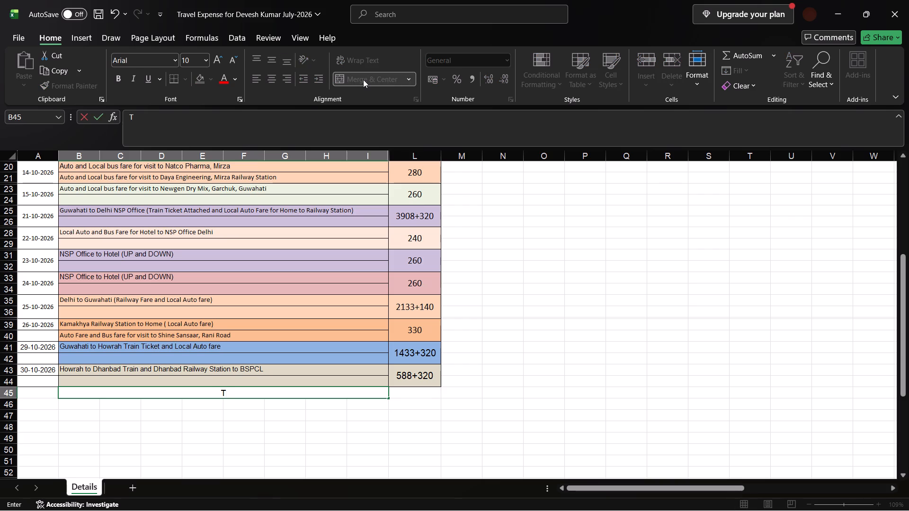
text(OR)
key(shift+BackSpace)
key(shift+t)
text(AL)
key(Right)
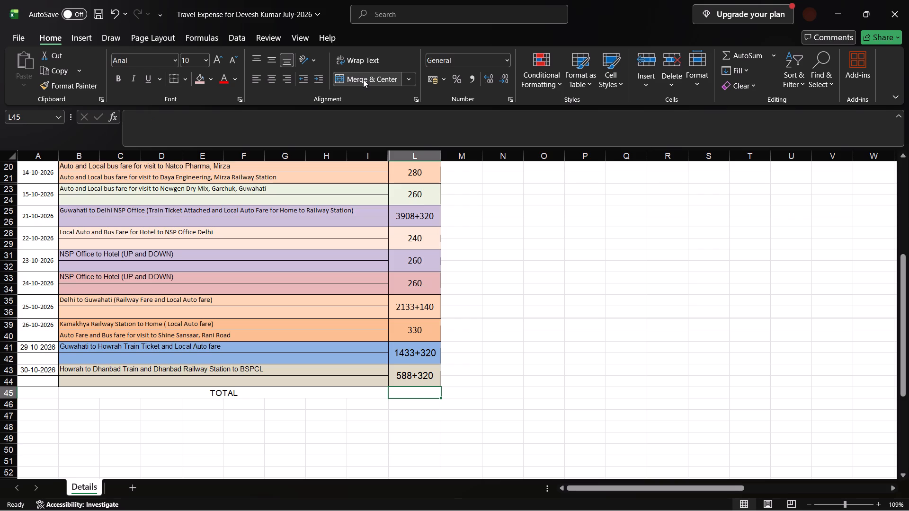
Enter 12692 as the total amount in L45.
text(12)
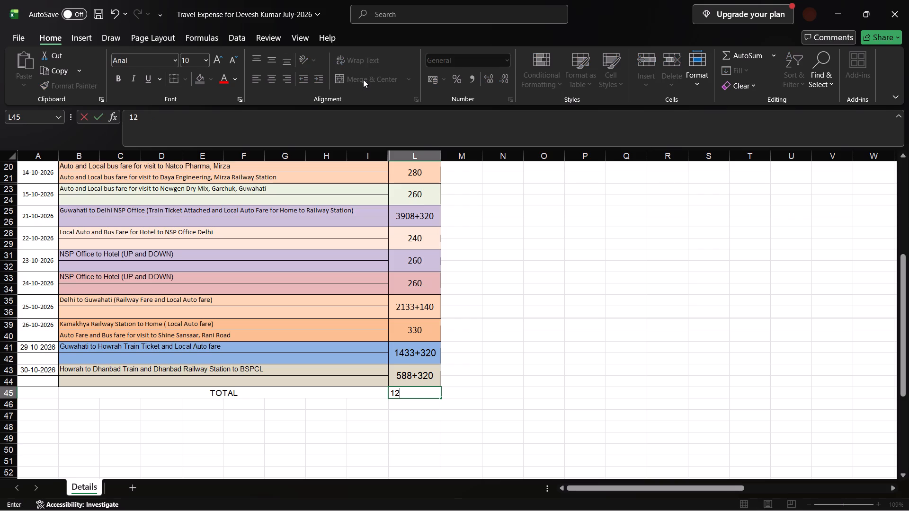
text(692)
click(522, 390)
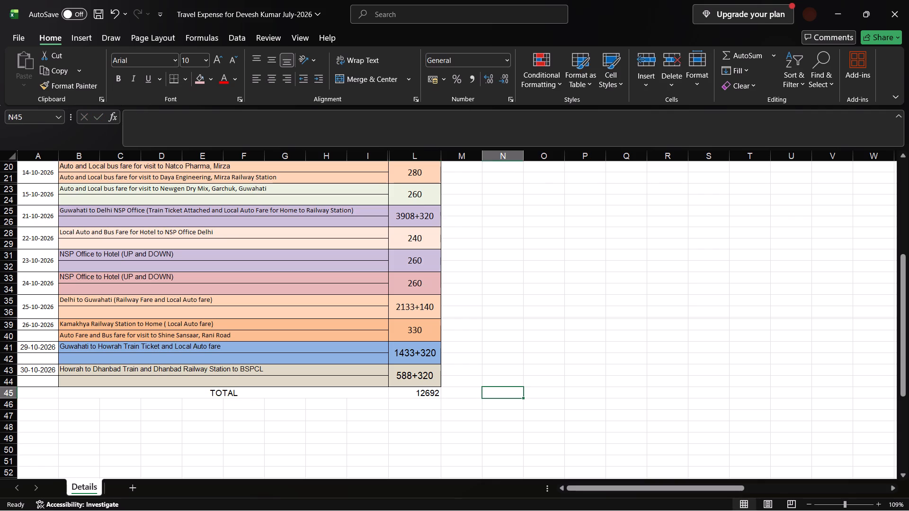
Format the total amount in L45 as centered horizontally and vertically, bold, with a green fill and font size 16.
click(414, 395)
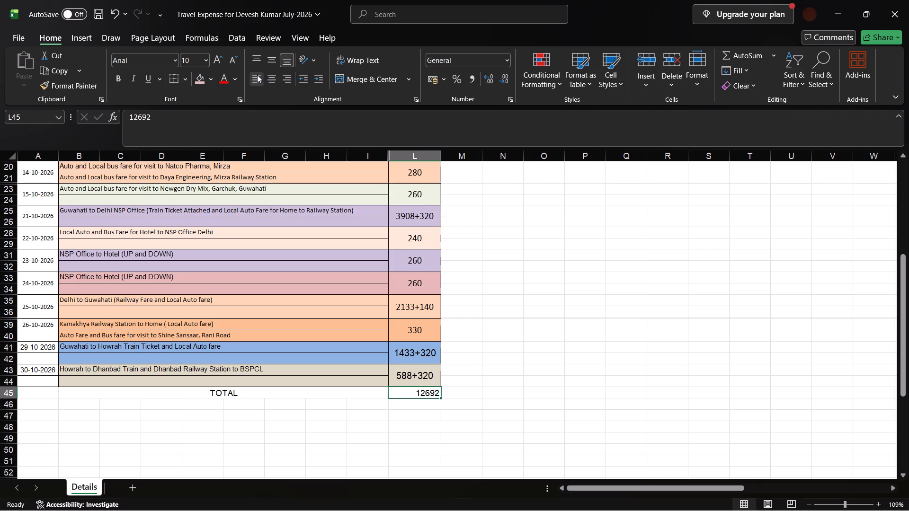
drag(278, 77, 272, 61)
click(272, 61)
click(272, 80)
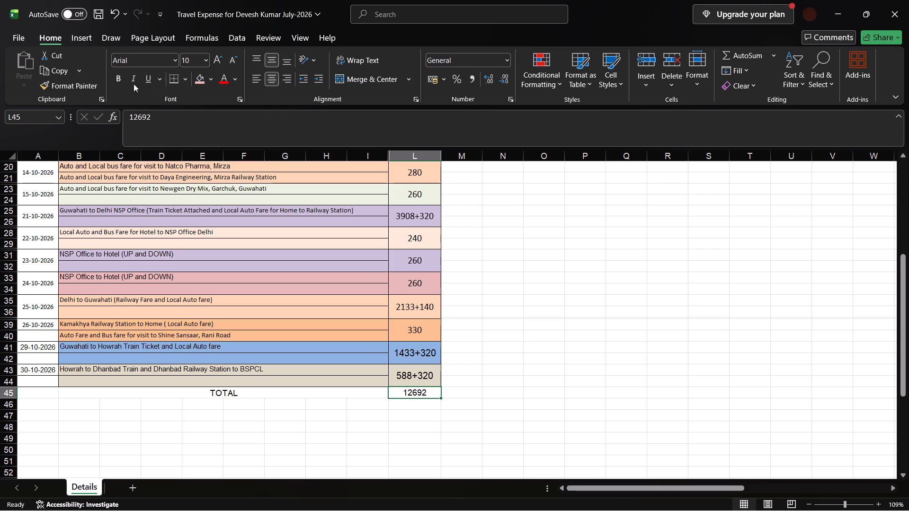
click(125, 78)
click(205, 83)
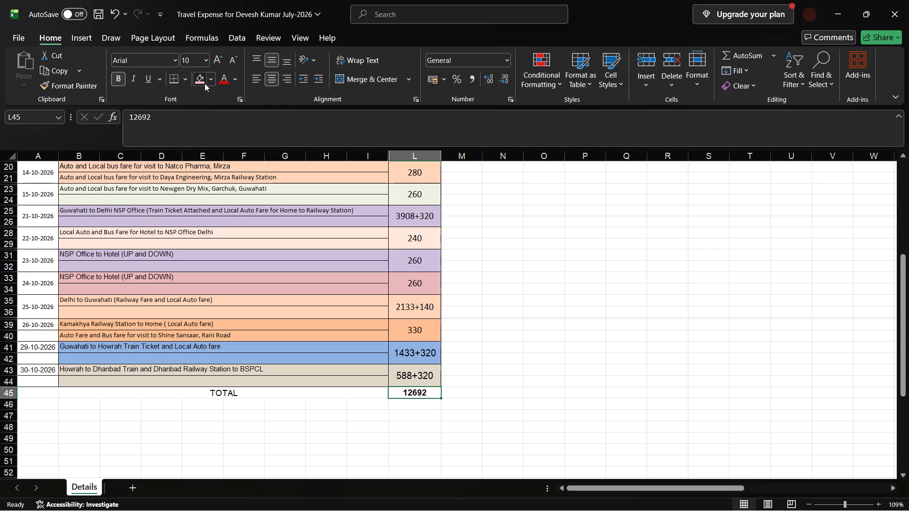
click(209, 76)
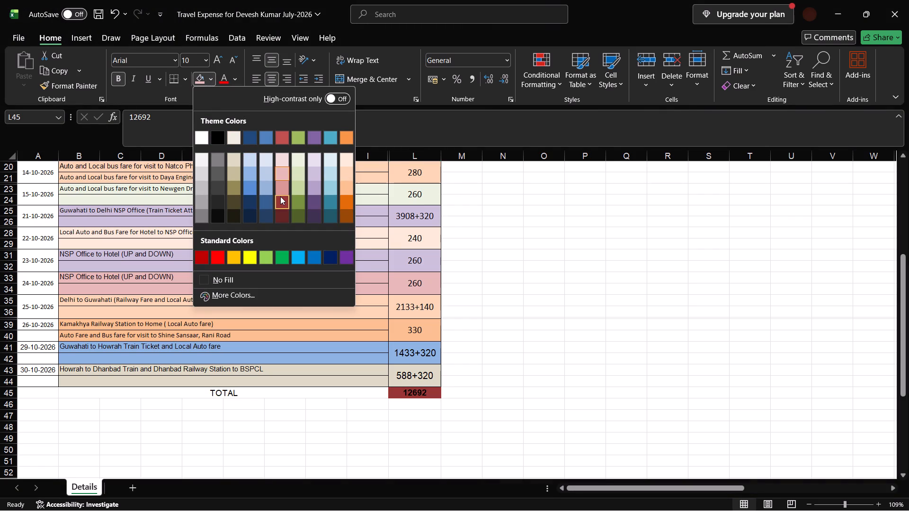
click(306, 139)
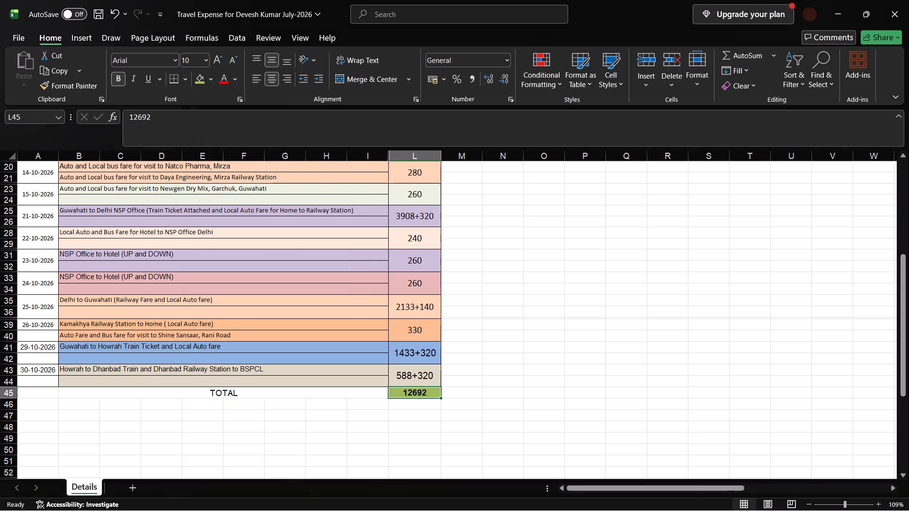
click(191, 63)
key(BackSpace)
text(16)
key(Return)
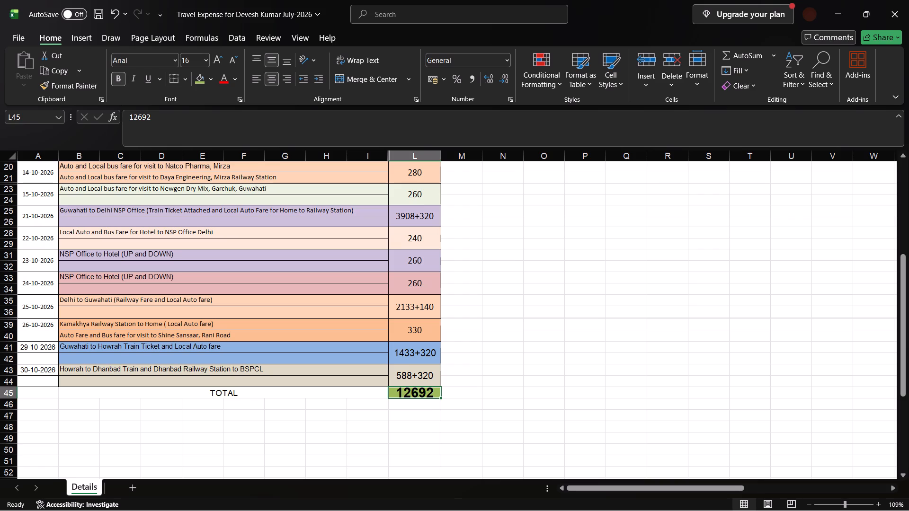
Set the font size of the total row, from the TOTAL label in B45 through the amount in L45, to 14.
drag(75, 394, 321, 403)
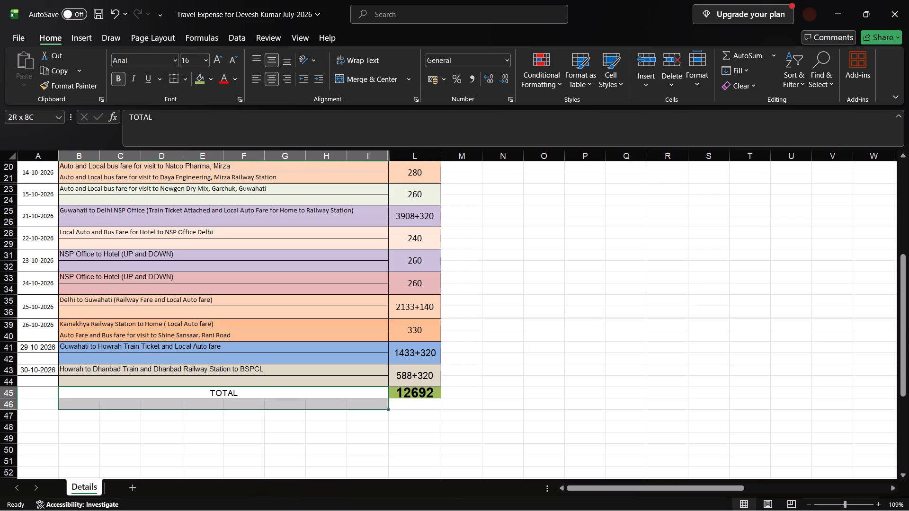
drag(321, 403, 401, 393)
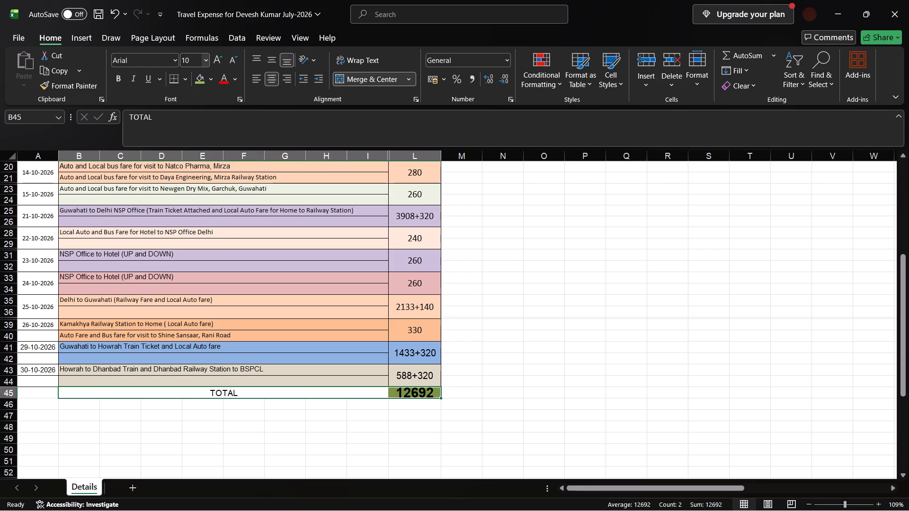
click(192, 61)
key(BackSpace)
text(14)
key(Return)
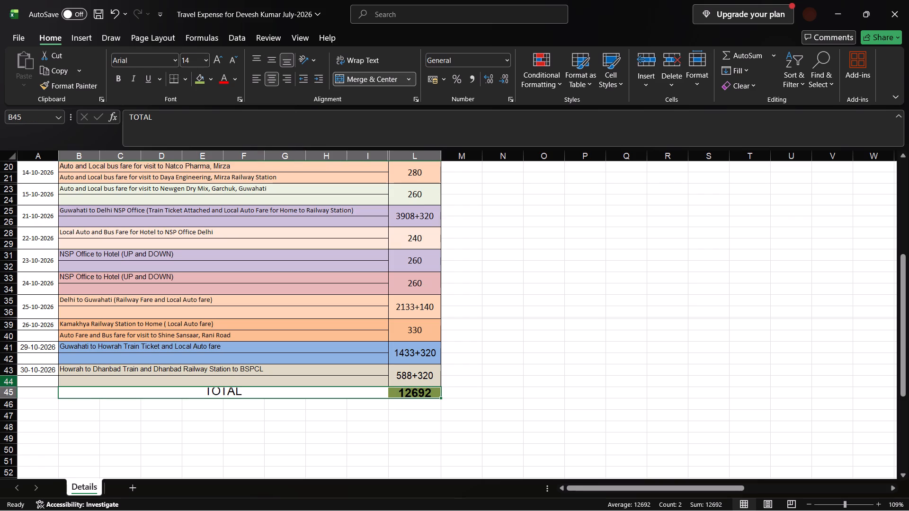
Increase the height of row 45 to a little over twice the neighbouring rows and middle-align its contents vertically.
drag(8, 399, 5, 414)
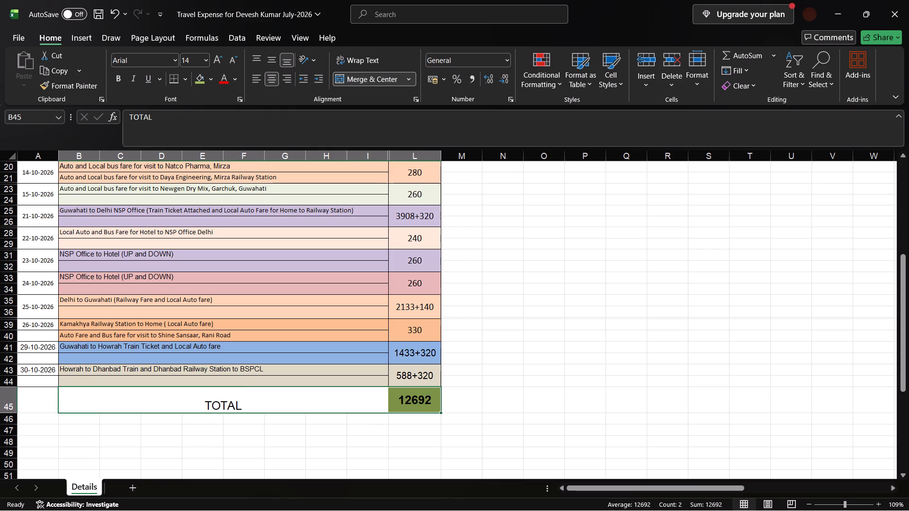
click(270, 64)
click(567, 331)
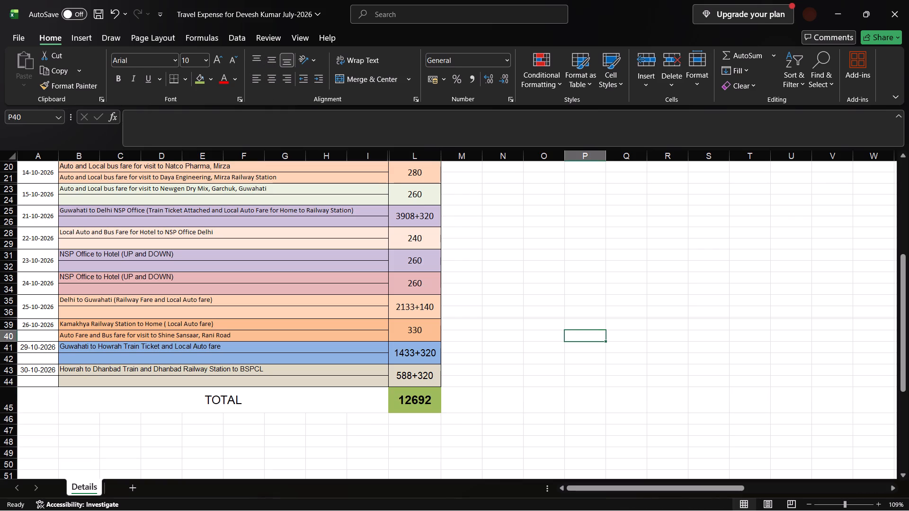
Apply the green fill across the whole total row from A45 to L45.
click(407, 404)
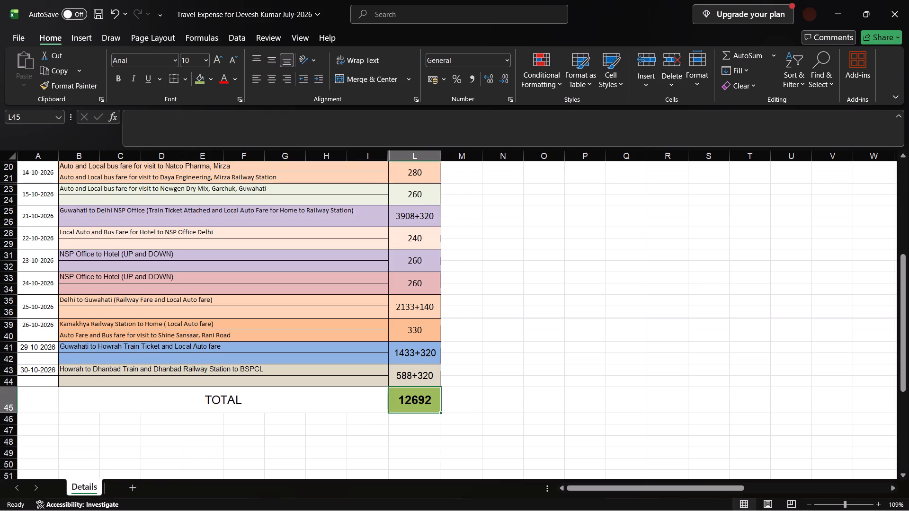
drag(44, 400, 395, 407)
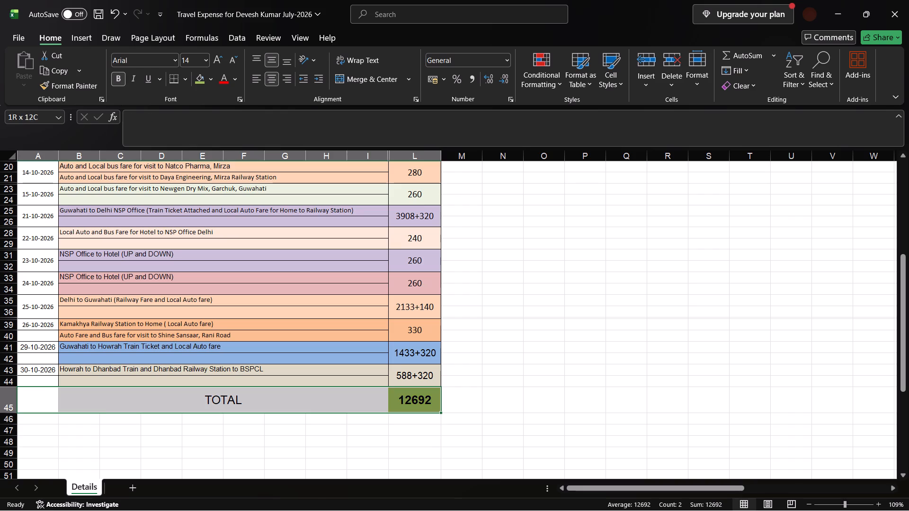
drag(395, 407, 404, 404)
click(197, 78)
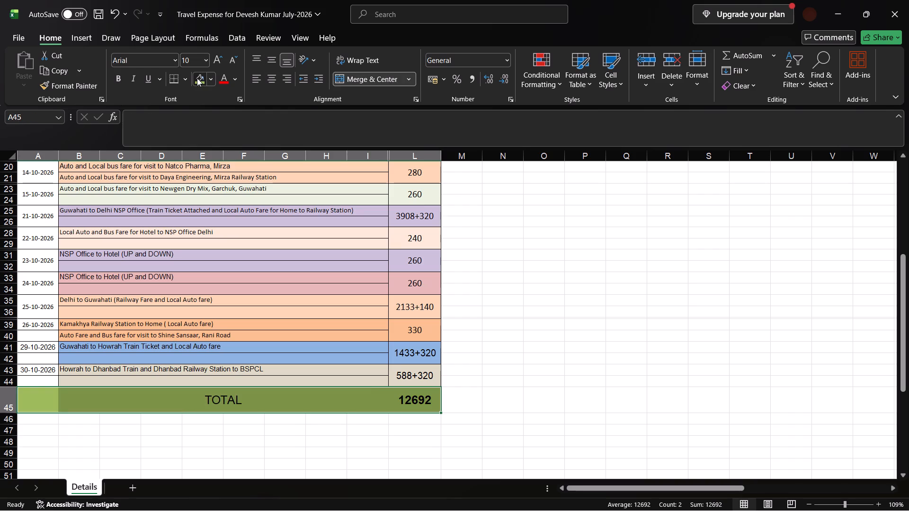
click(477, 273)
Change the month in the B1 heading so it reads TOUR DETAILS FOR THE MONTH OF OCTOBER 2026.
scroll(477, 273, up, 4)
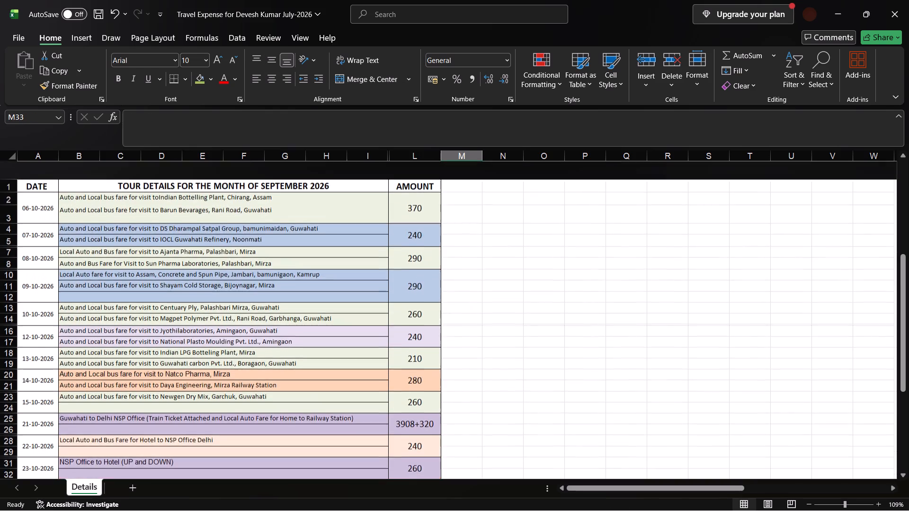
click(298, 174)
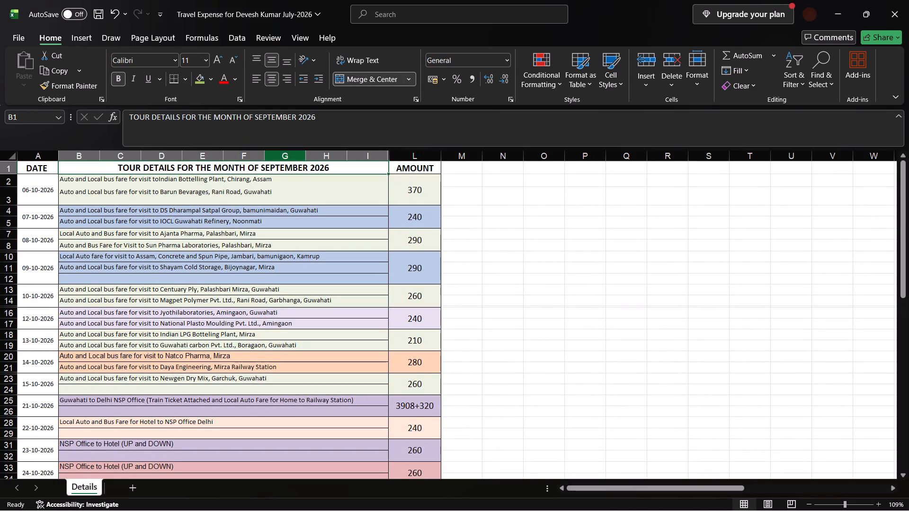
drag(297, 117, 258, 118)
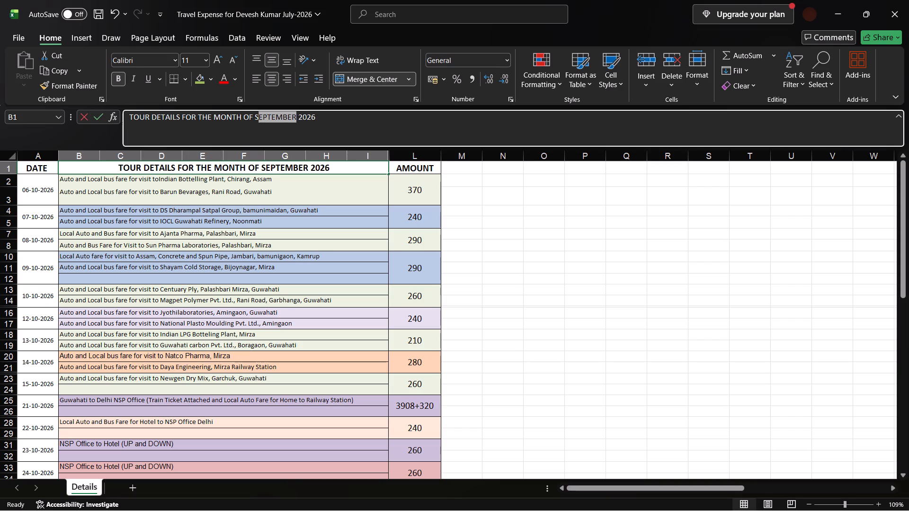
drag(258, 118, 256, 119)
key(BackSpace)
text(Oct)
key(BackSpace)
key(BackSpace)
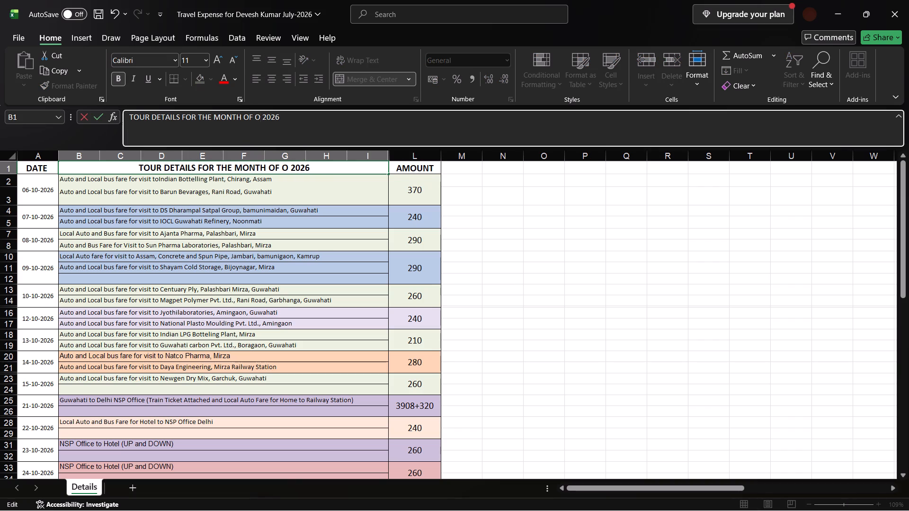
text(CTOBER)
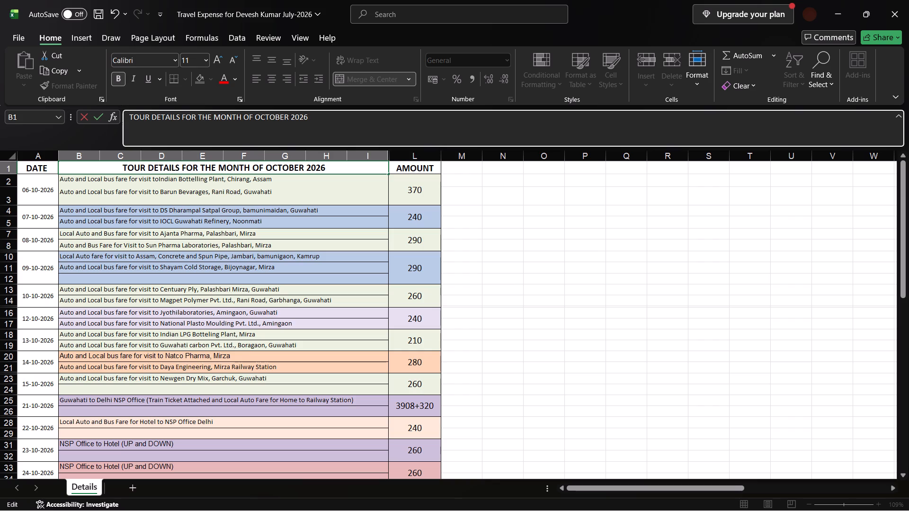
click(233, 279)
Merge B11 to I12 for the Shayam Cold Storage entry of 09-10-2026 and left-align its text.
drag(233, 279, 237, 266)
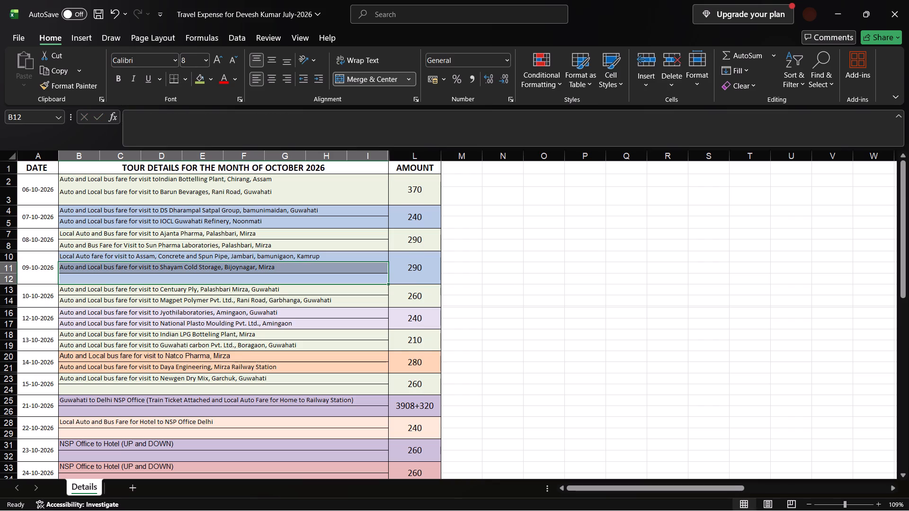
click(346, 83)
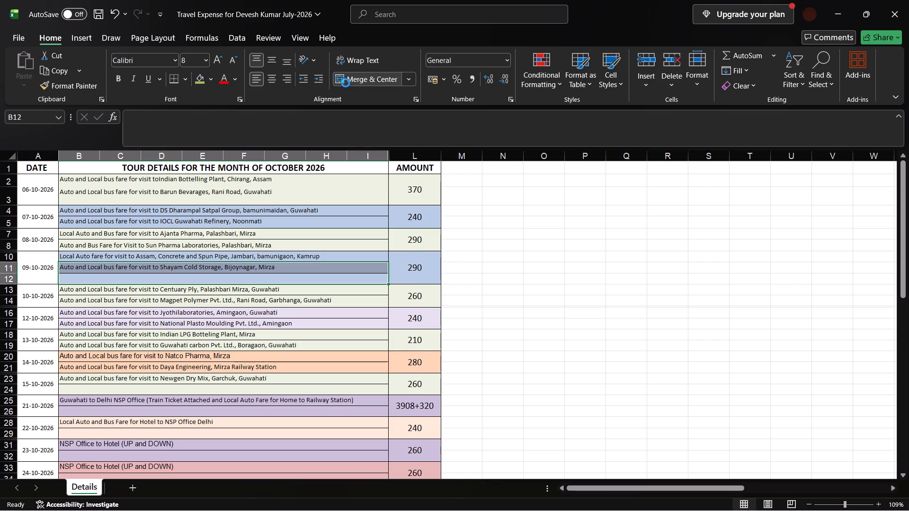
click(346, 83)
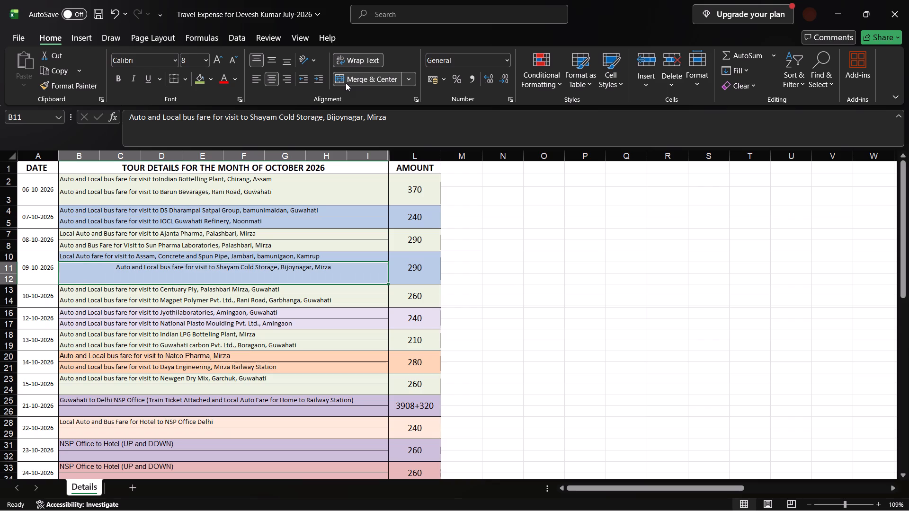
click(228, 276)
click(257, 75)
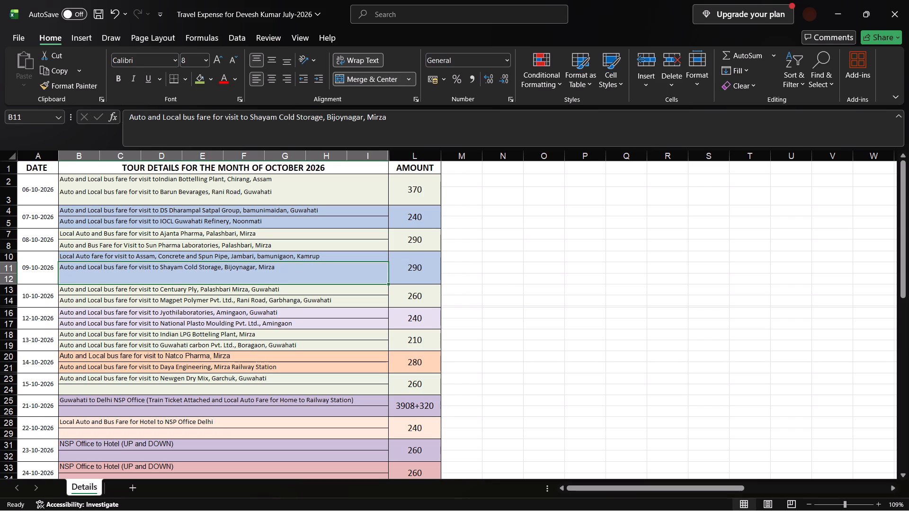
Check the finished October tour sheet through to the total row and save the workbook.
scroll(150, 305, down, 1)
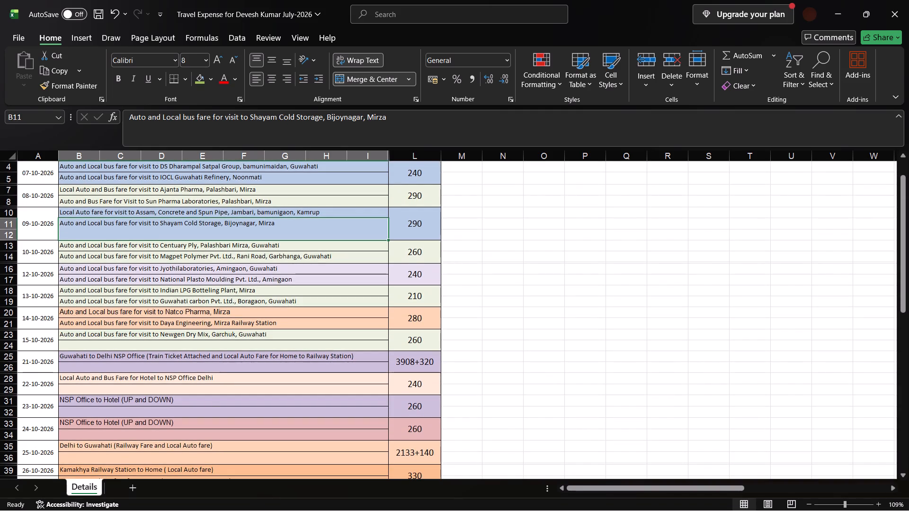
scroll(143, 346, down, 1)
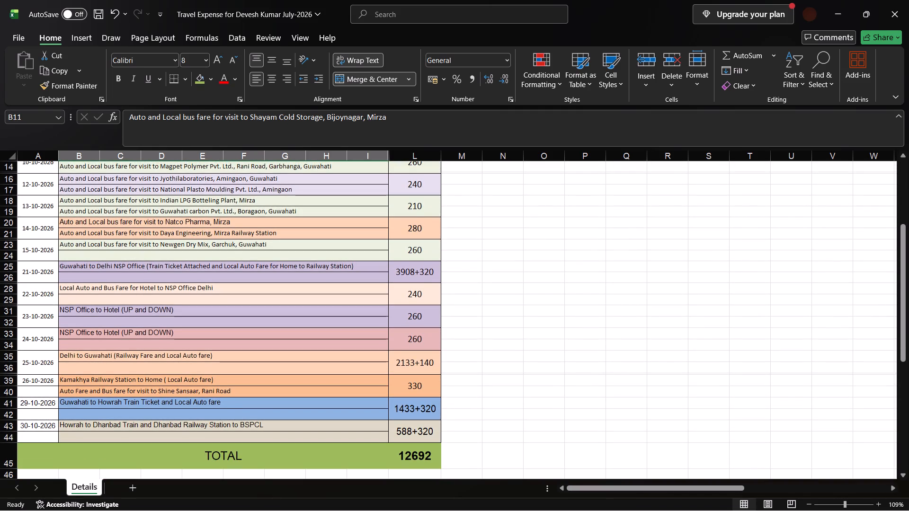
scroll(584, 372, down, 2)
scroll(584, 372, up, 7)
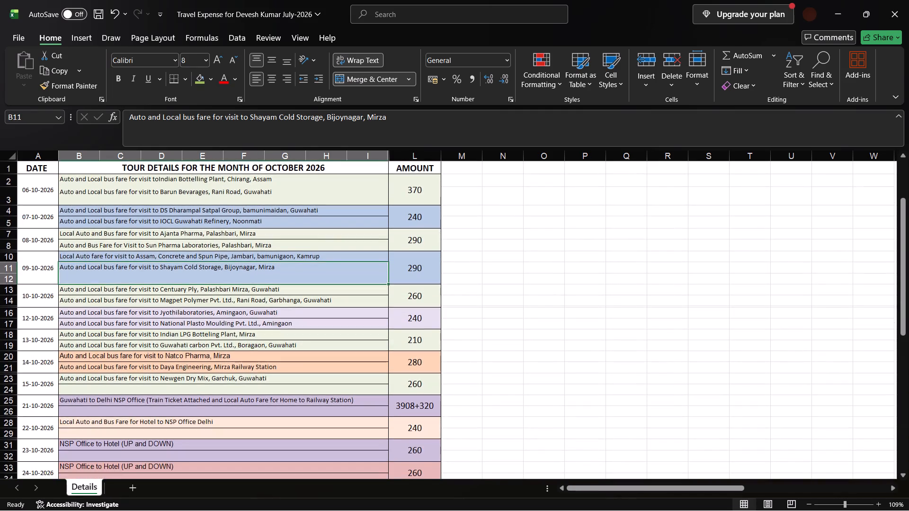
scroll(348, 295, down, 7)
scroll(411, 305, up, 4)
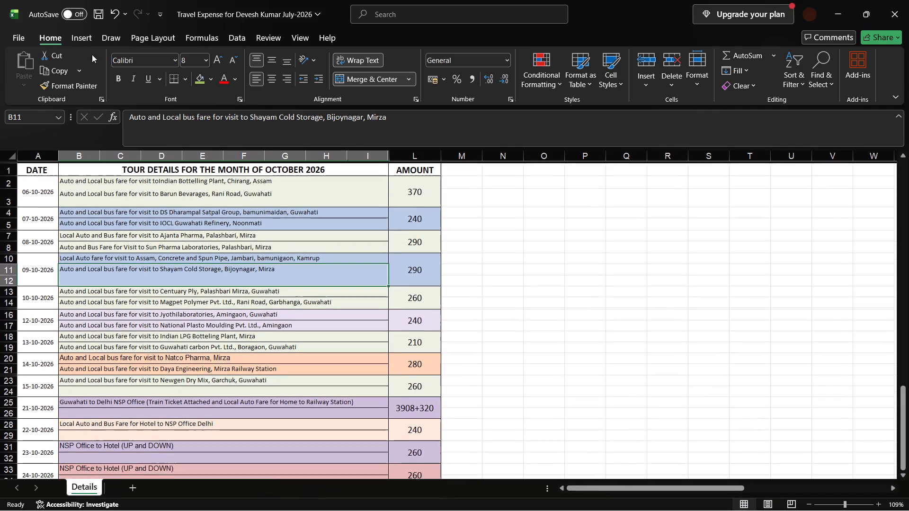
click(98, 14)
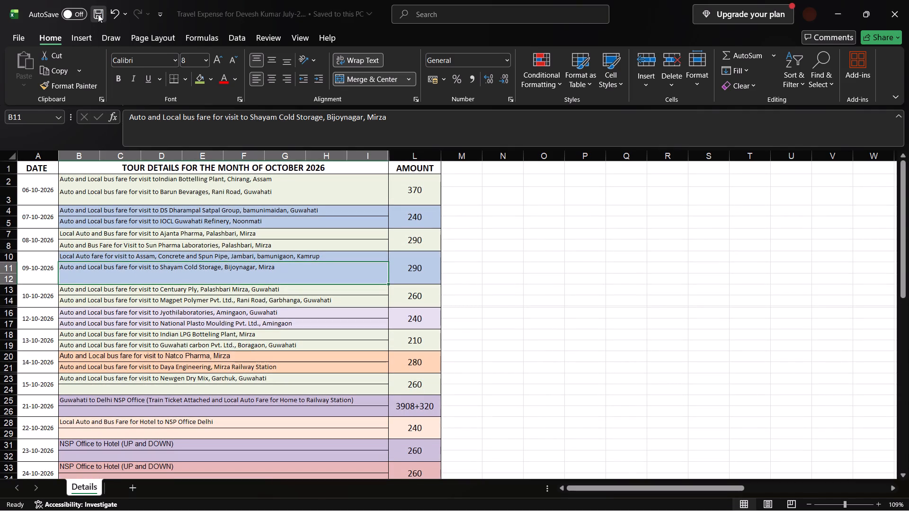
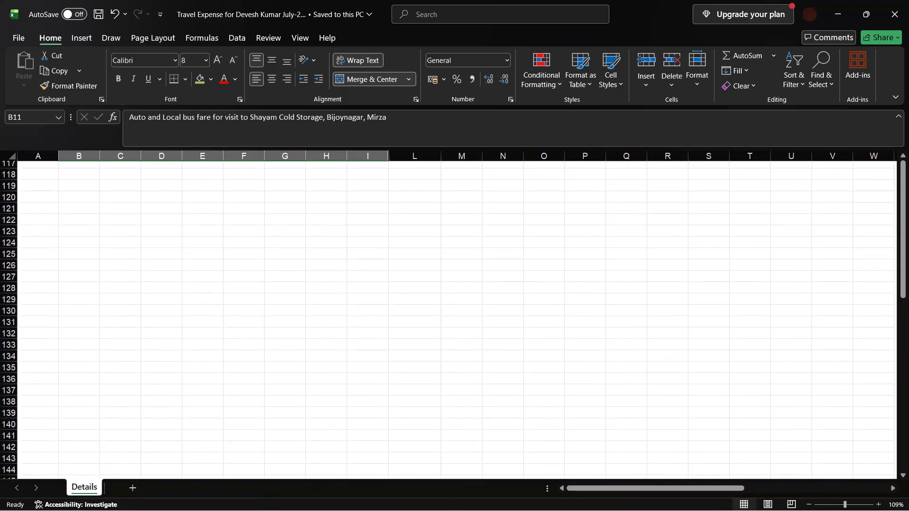
Change the grand total in L45 to 12742 and save the workbook.
scroll(412, 264, up, 5)
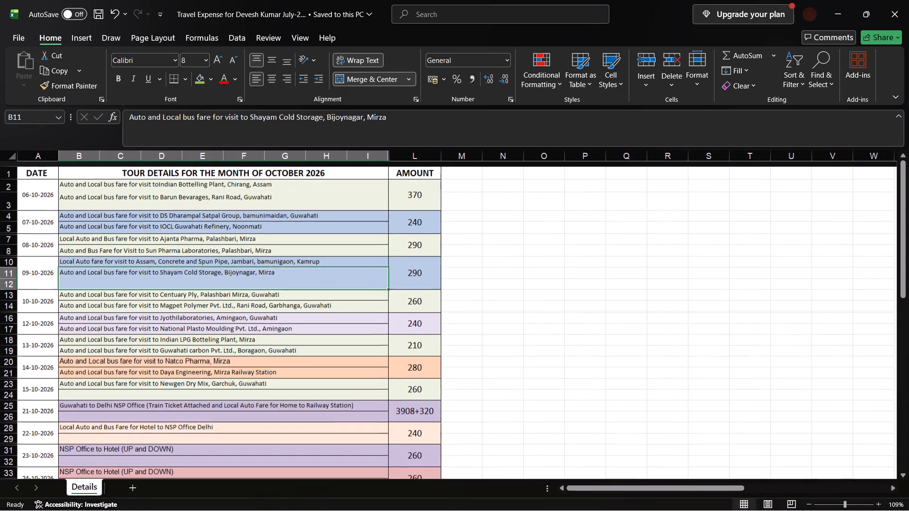
scroll(412, 264, down, 1)
scroll(412, 264, up, 1)
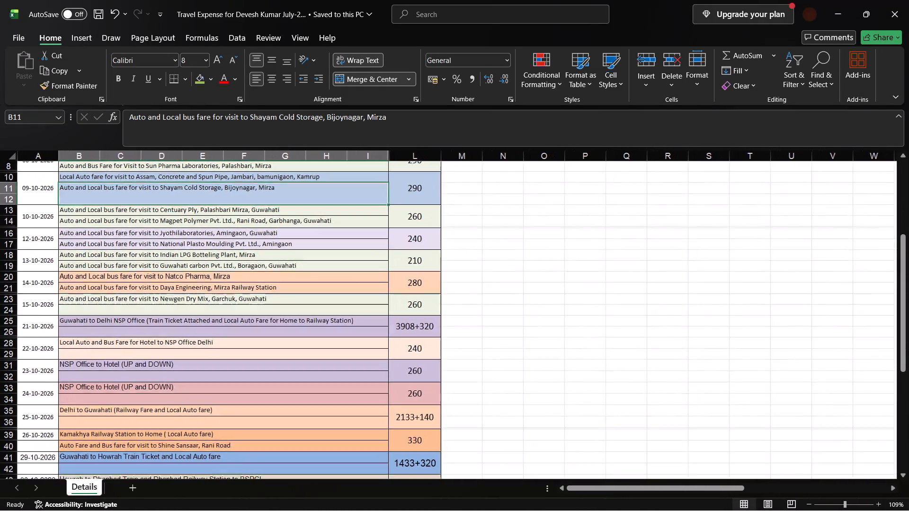
scroll(412, 264, up, 3)
drag(411, 189, 416, 380)
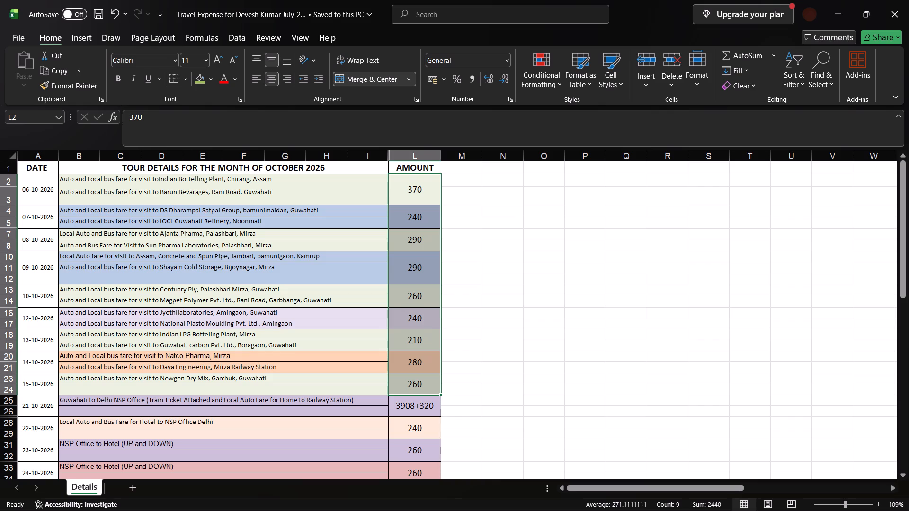
scroll(469, 365, down, 2)
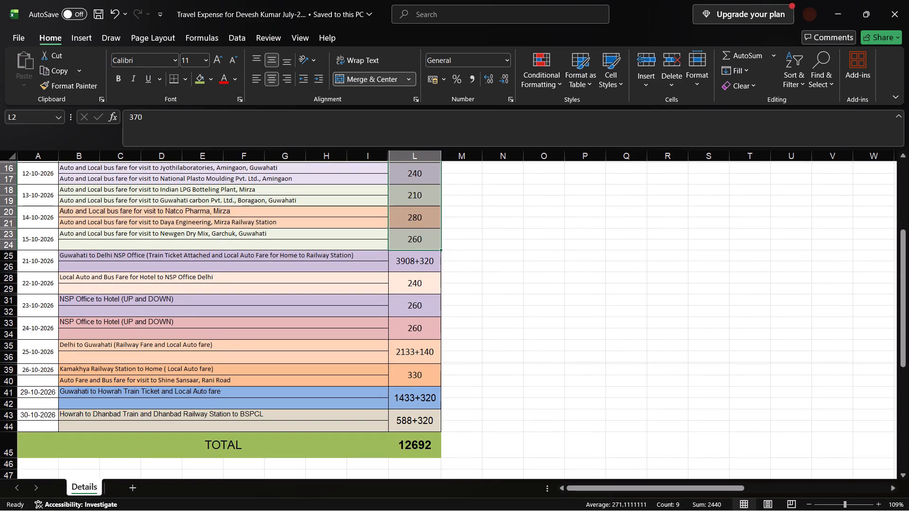
click(413, 452)
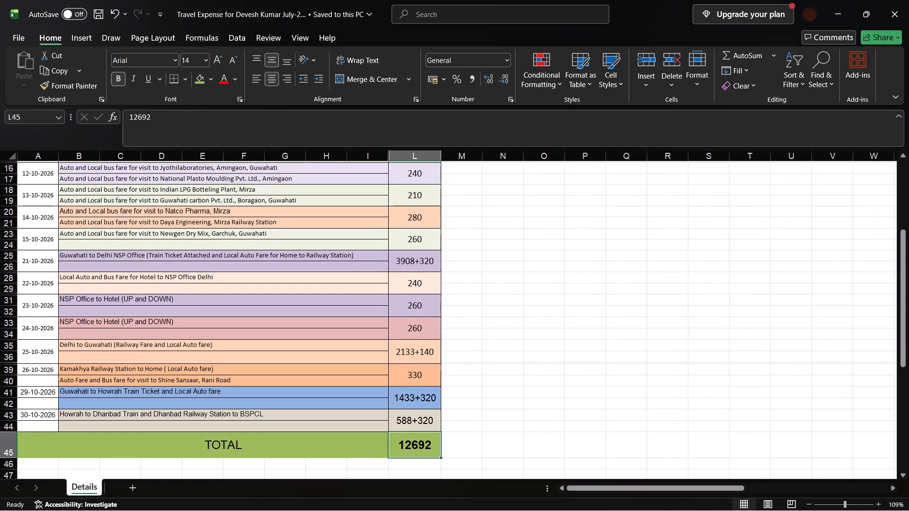
key(BackSpace)
text(127)
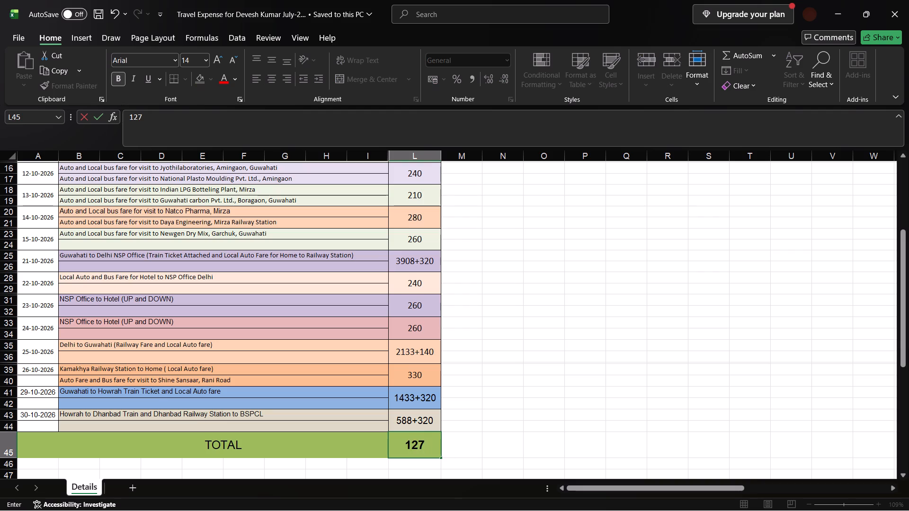
text(42)
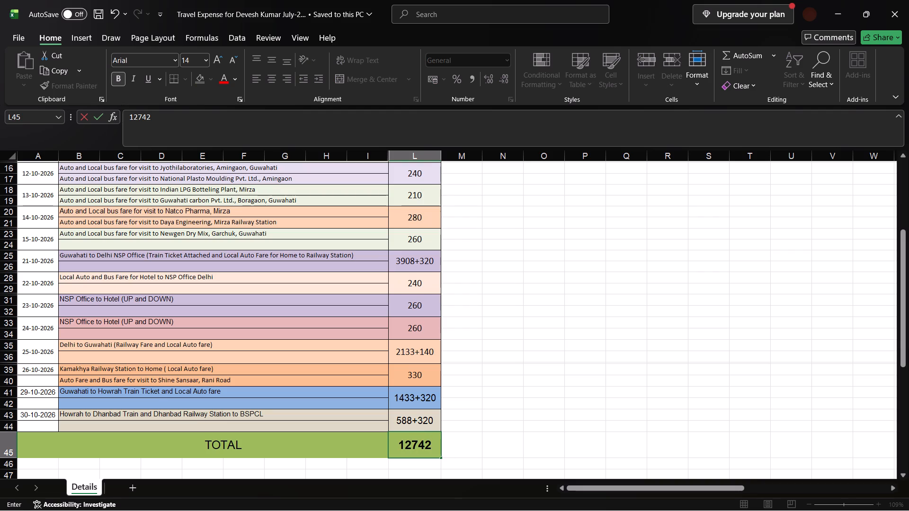
click(583, 398)
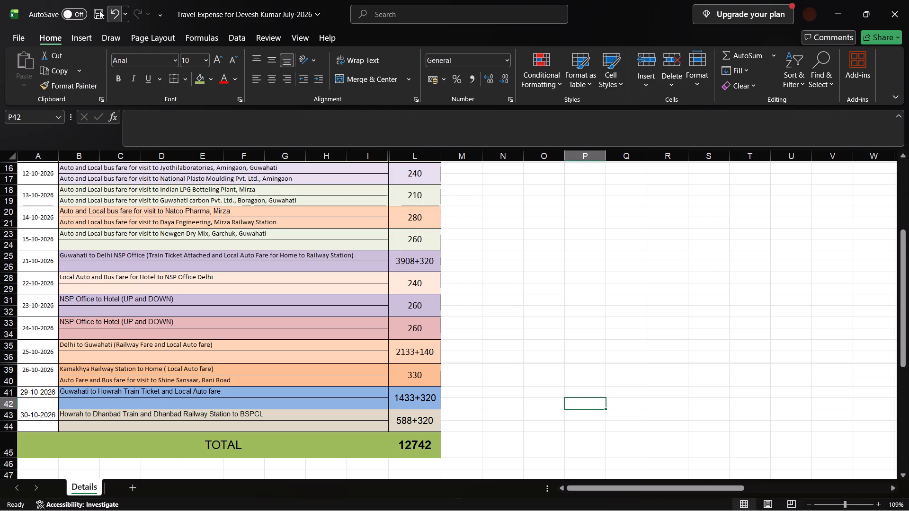
click(99, 13)
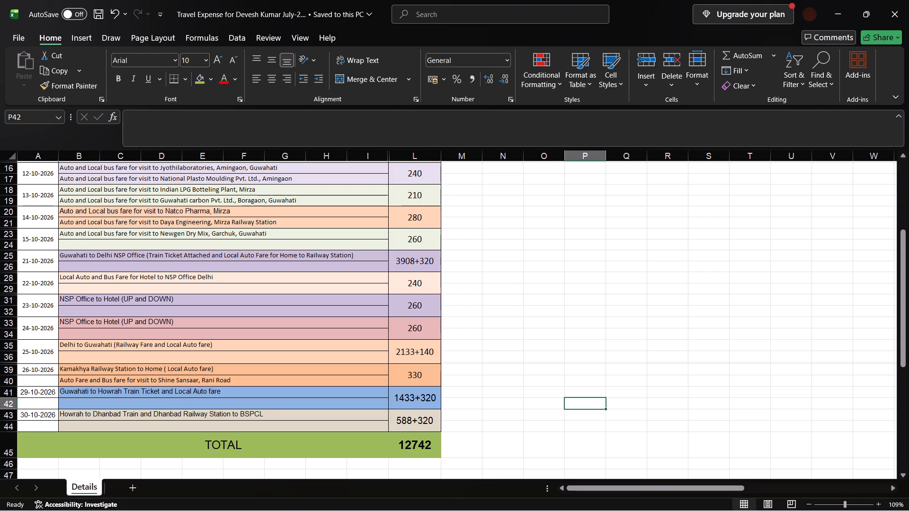
Review the October tour entries and their amounts from the heading through to the total row.
drag(413, 284, 424, 323)
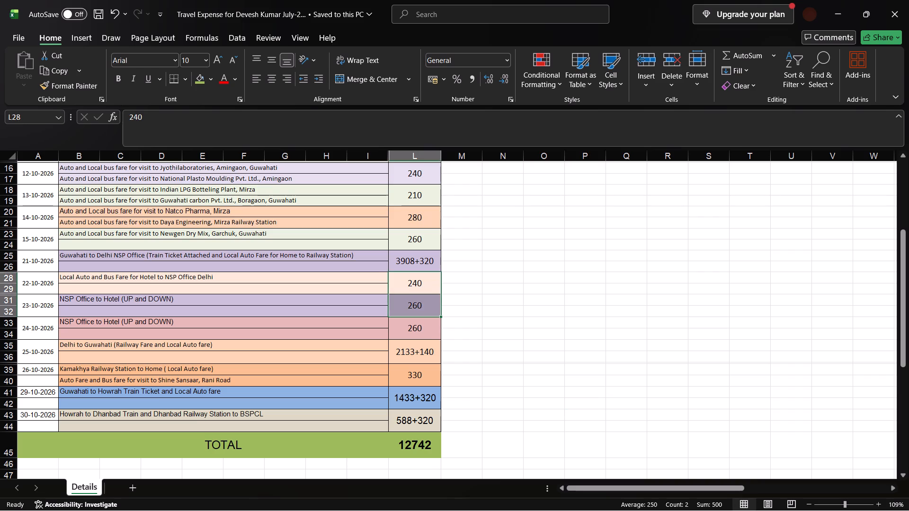
drag(424, 323, 423, 329)
click(582, 309)
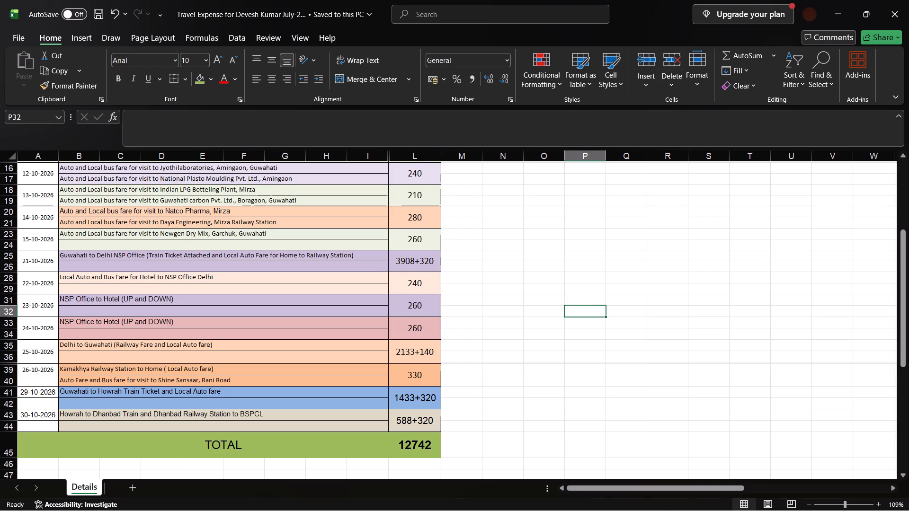
scroll(422, 218, up, 2)
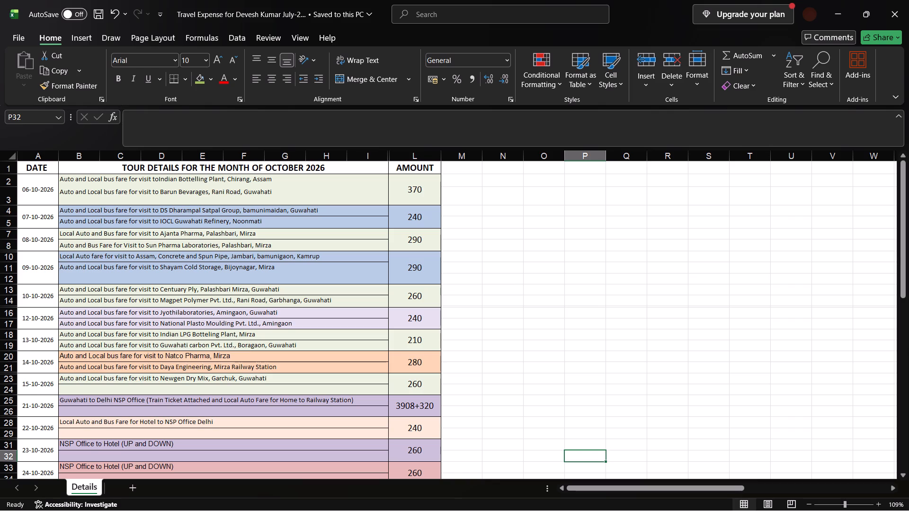
scroll(434, 340, down, 1)
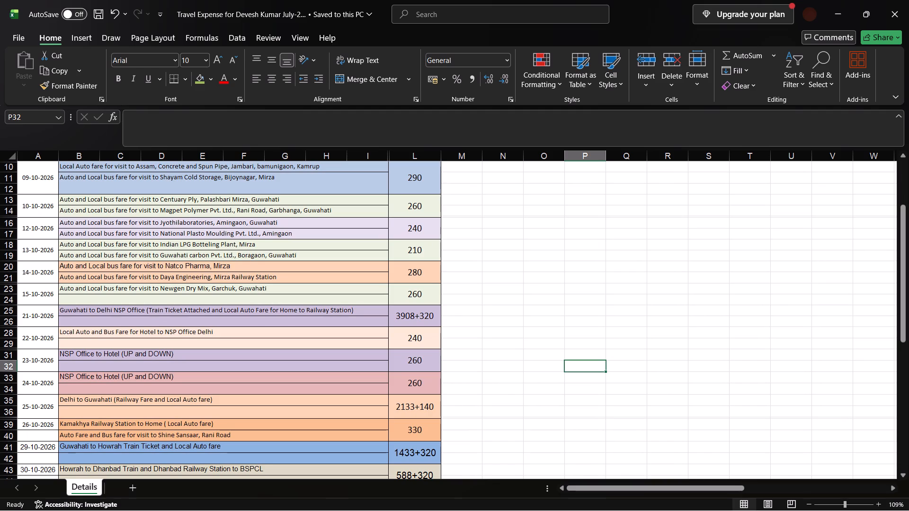
scroll(447, 319, down, 1)
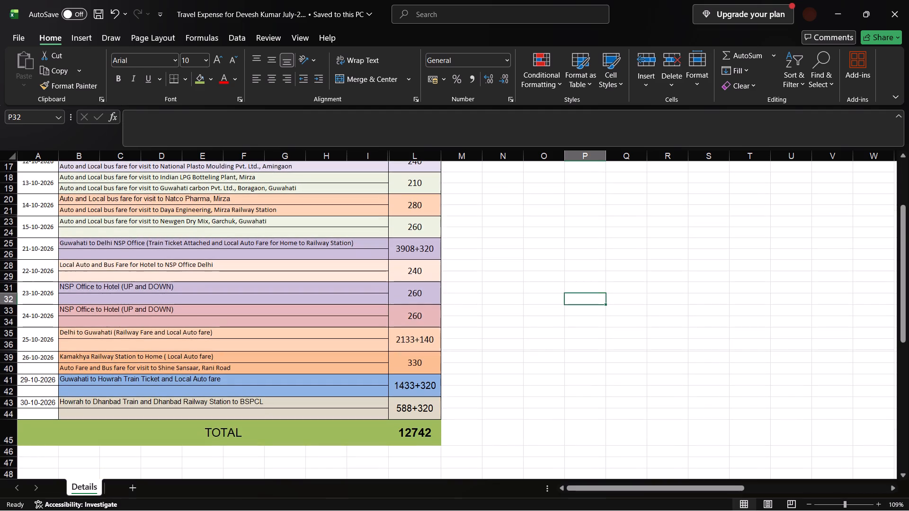
scroll(447, 319, down, 1)
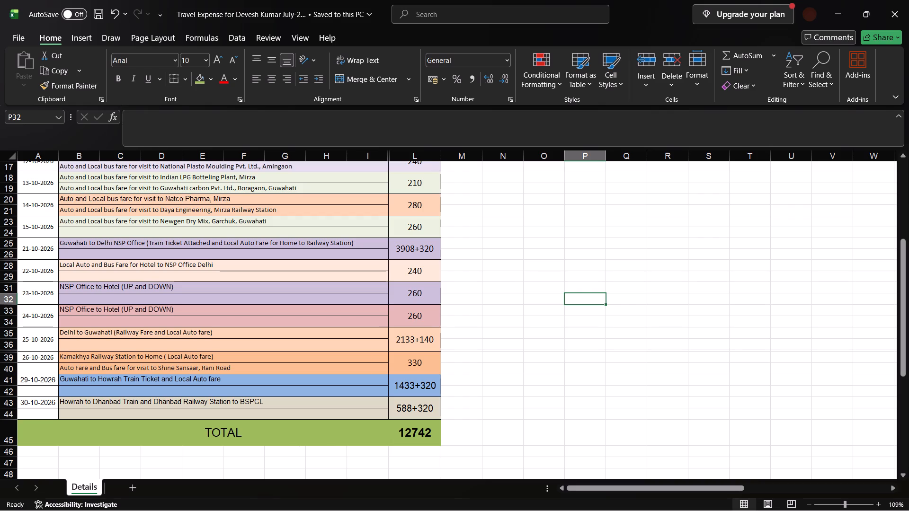
Change the 30-10-2026 Howrah to Dhanbad amount in L43 to 588+370 and save the workbook.
click(425, 414)
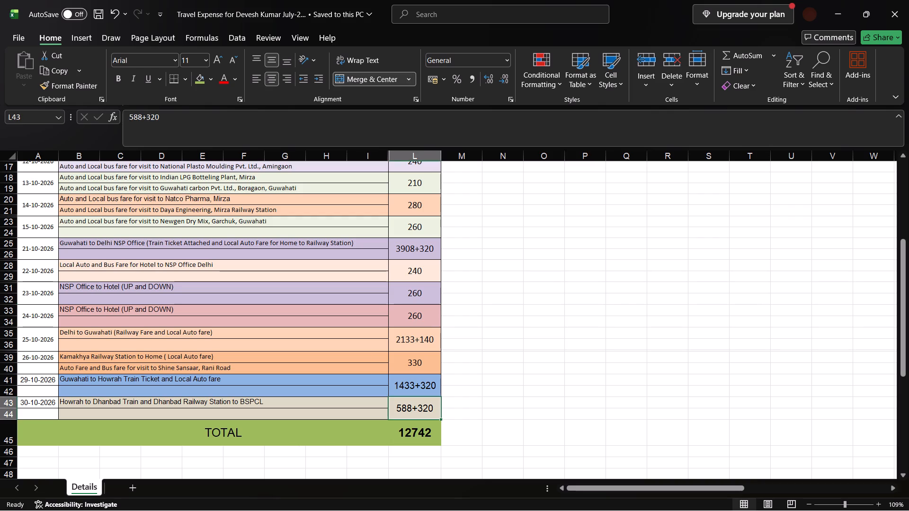
click(429, 412)
click(428, 402)
click(155, 118)
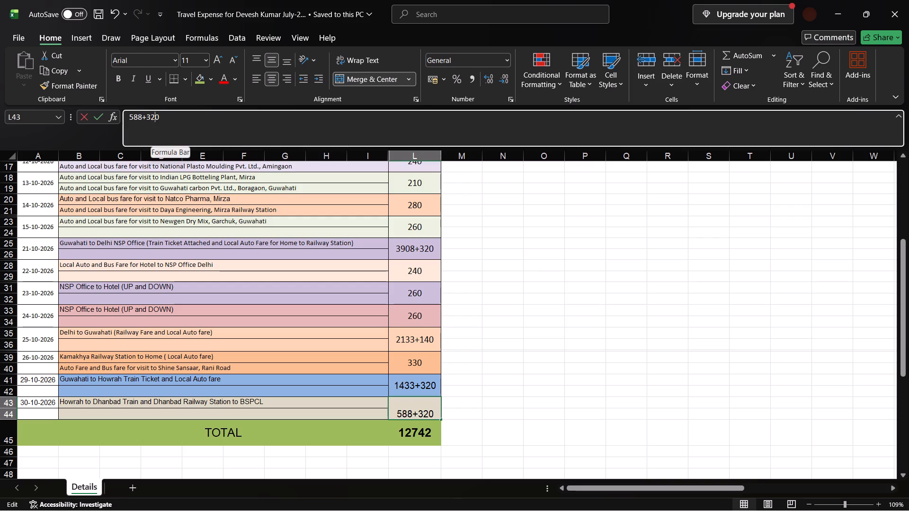
key(BackSpace)
key(7)
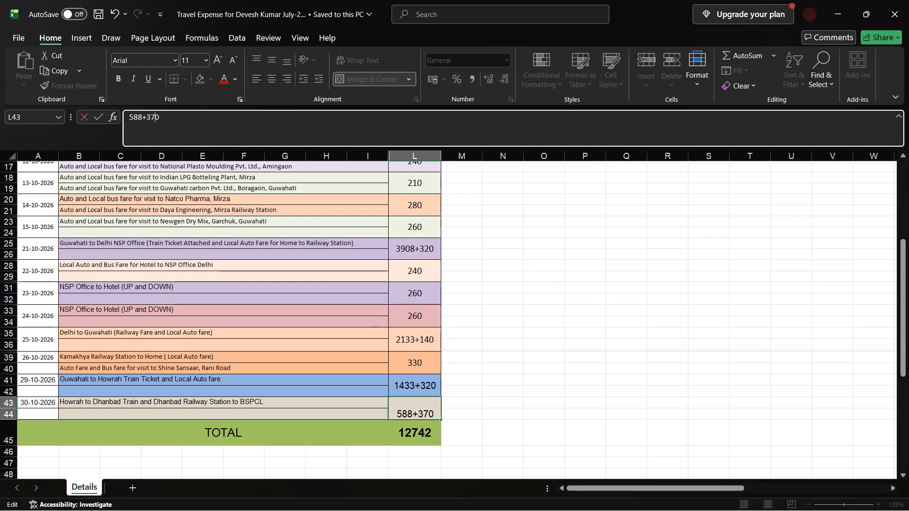
click(516, 392)
click(419, 438)
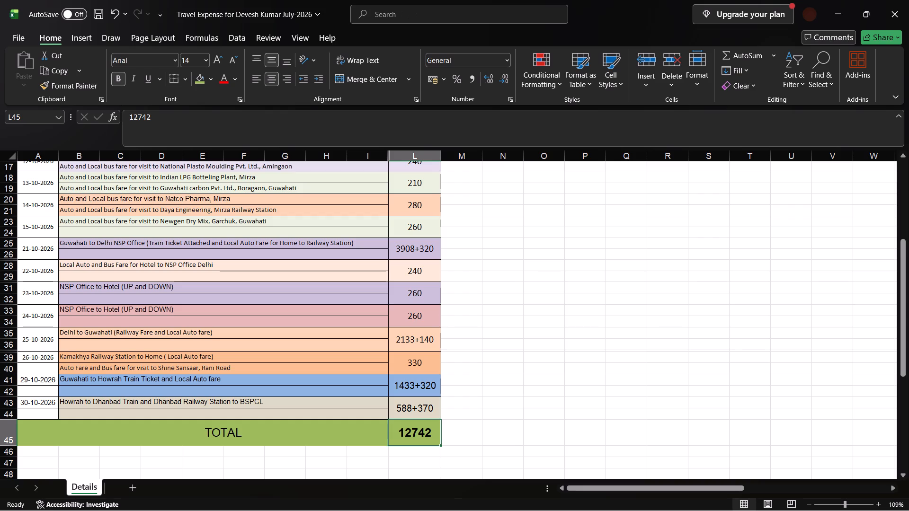
click(488, 425)
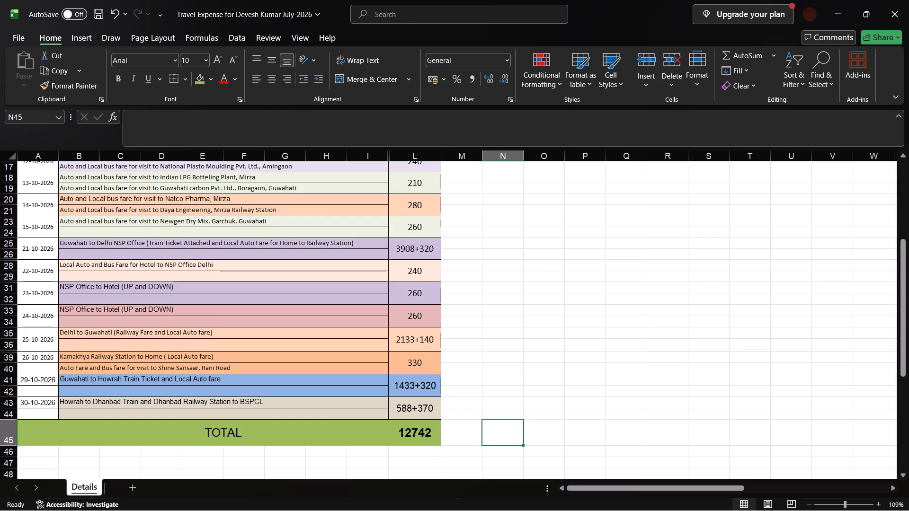
click(417, 435)
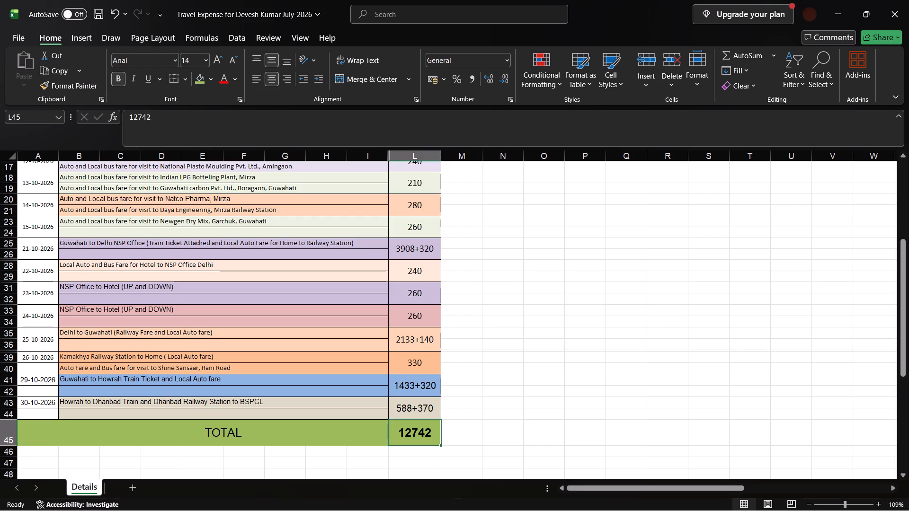
click(96, 15)
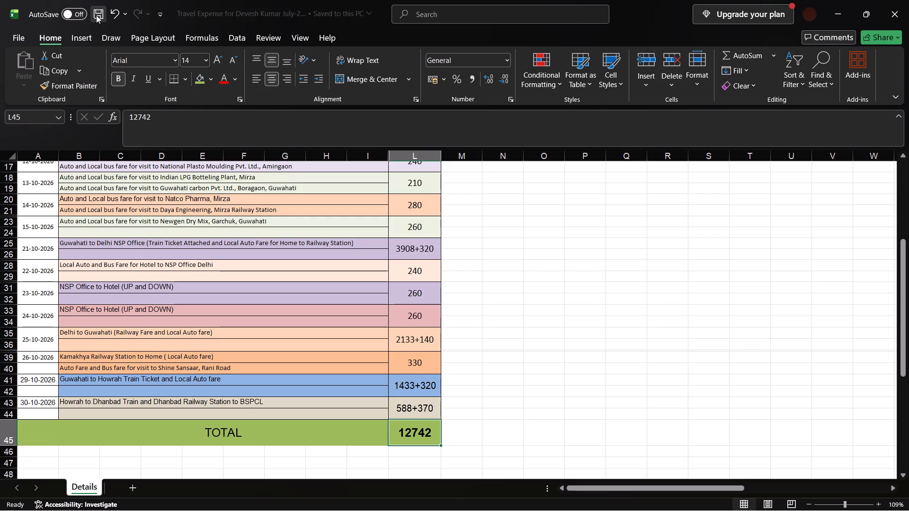
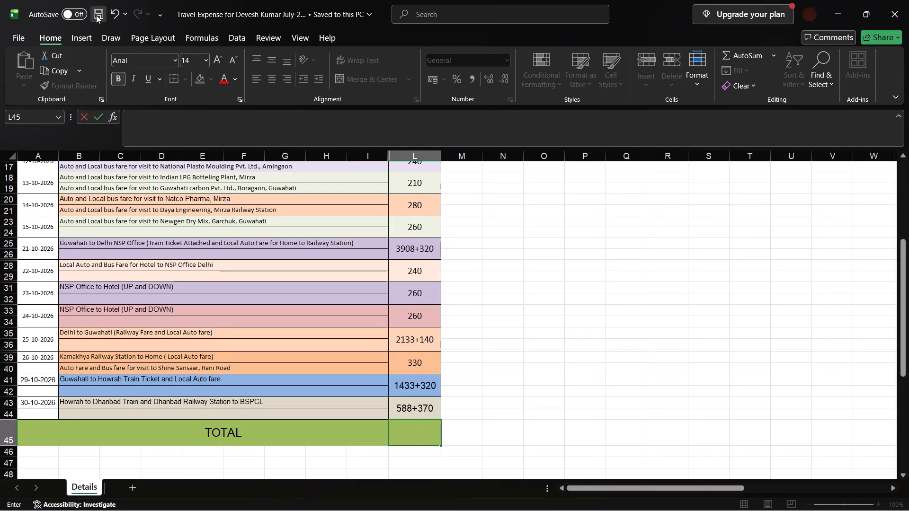
Leave the total cell L45 blank and close the July-2026 travel expense workbook, saving its changes in Downloads.
click(461, 247)
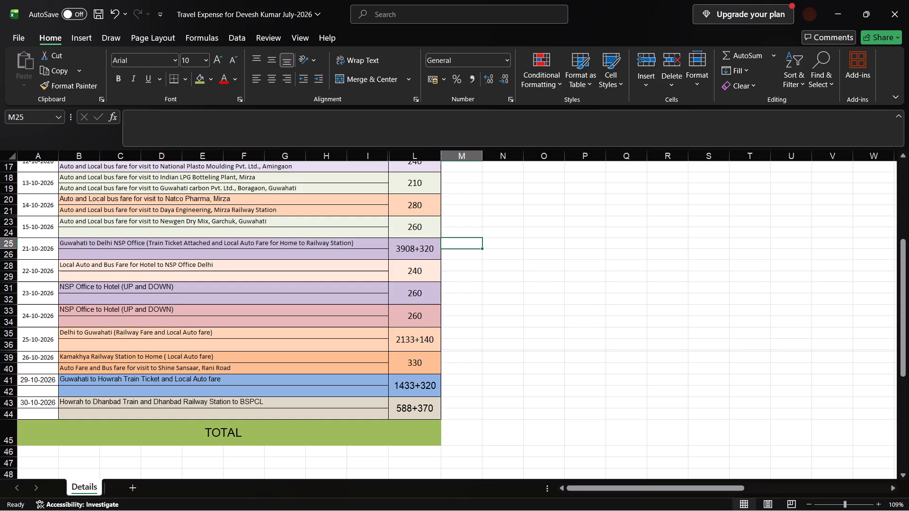
click(908, 0)
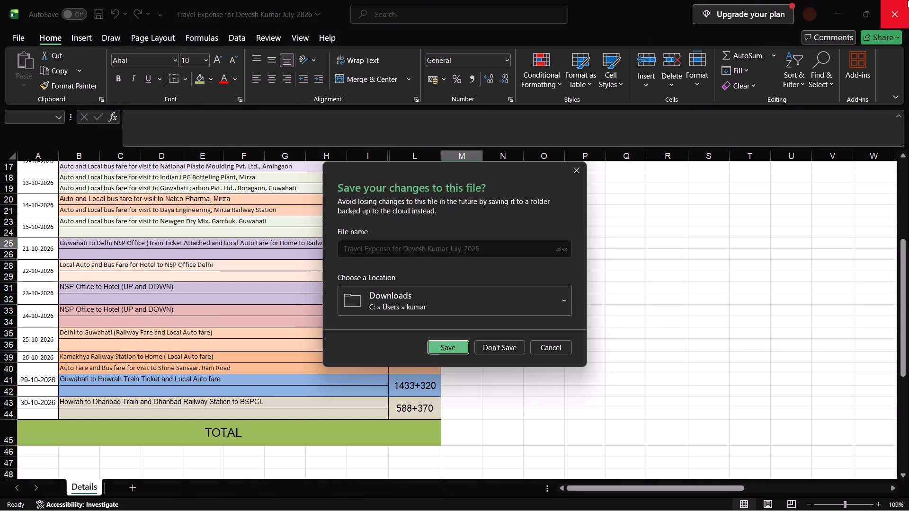
click(445, 350)
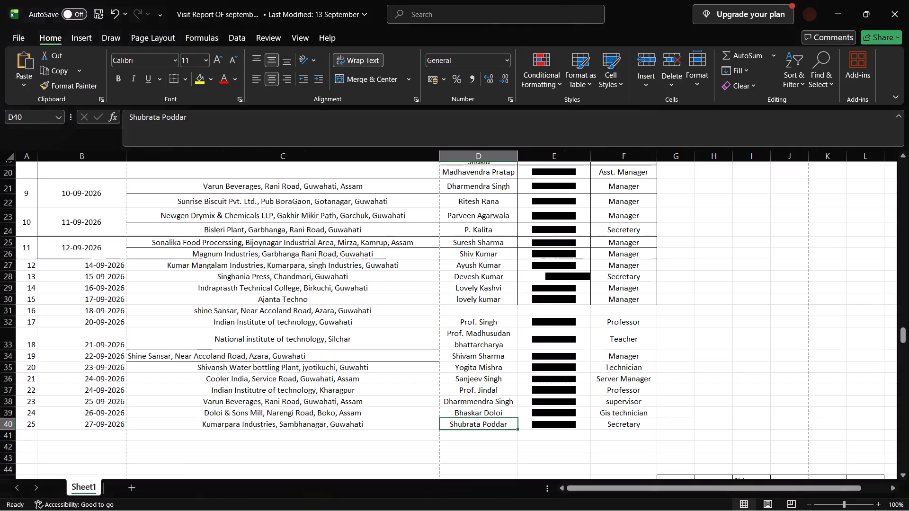
Close the Visit Report OF september26 workbook without saving its changes.
click(908, 0)
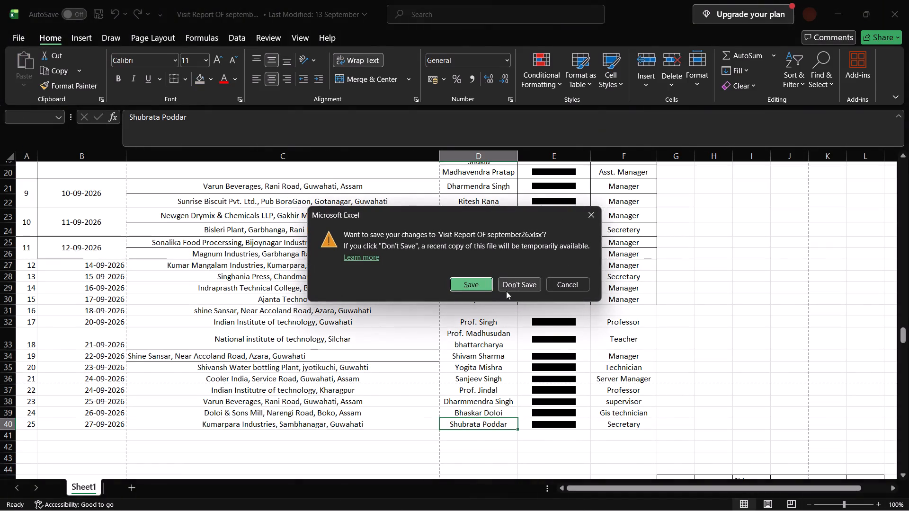
click(512, 286)
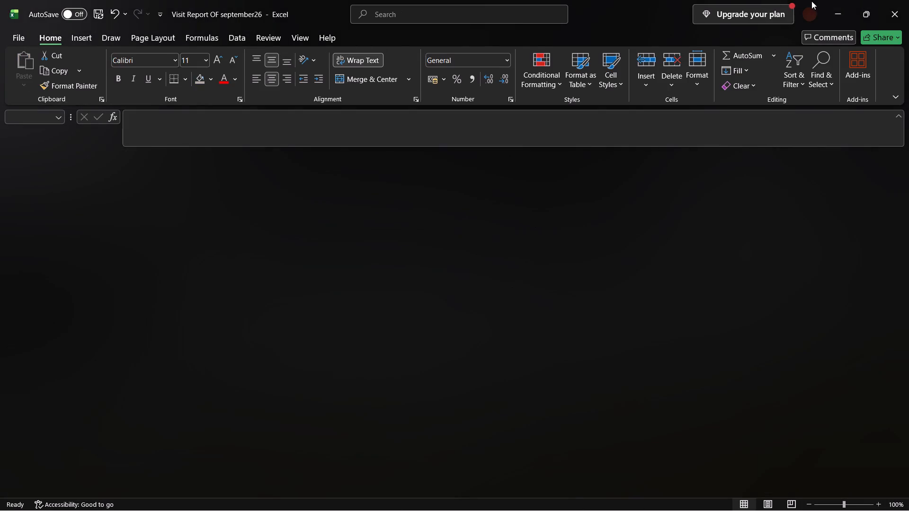